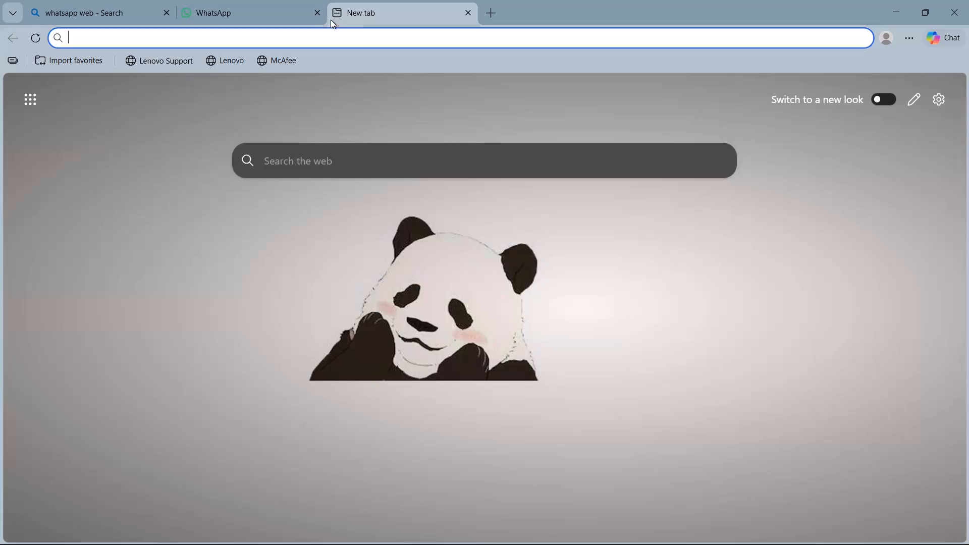
Search the web for "pdf to word converter" and open the iLovePDF PDF to WORD page.
text(df to)
key(Return)
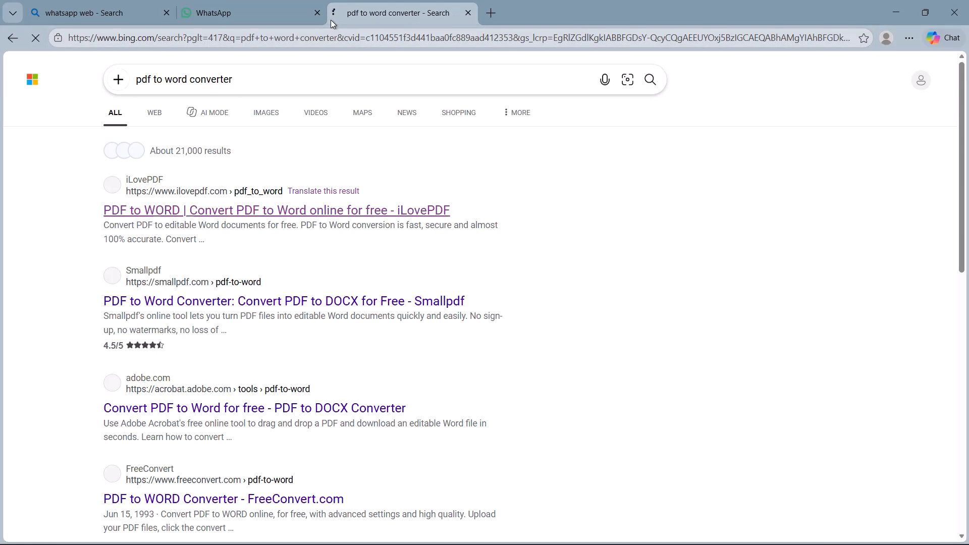
click(212, 215)
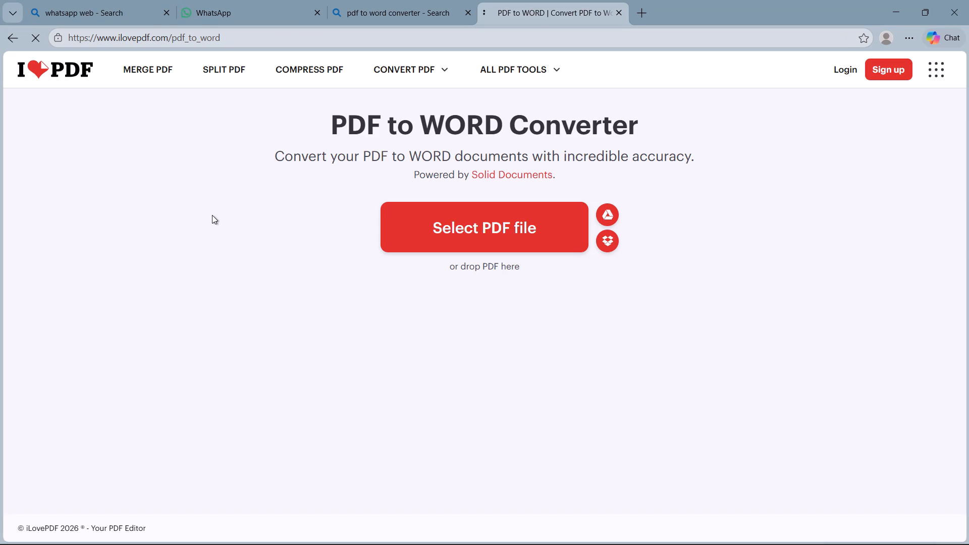
Convert "AI Lab File III sem ad ok (4).pdf" from Downloads to Word without OCR and download the result.
click(440, 210)
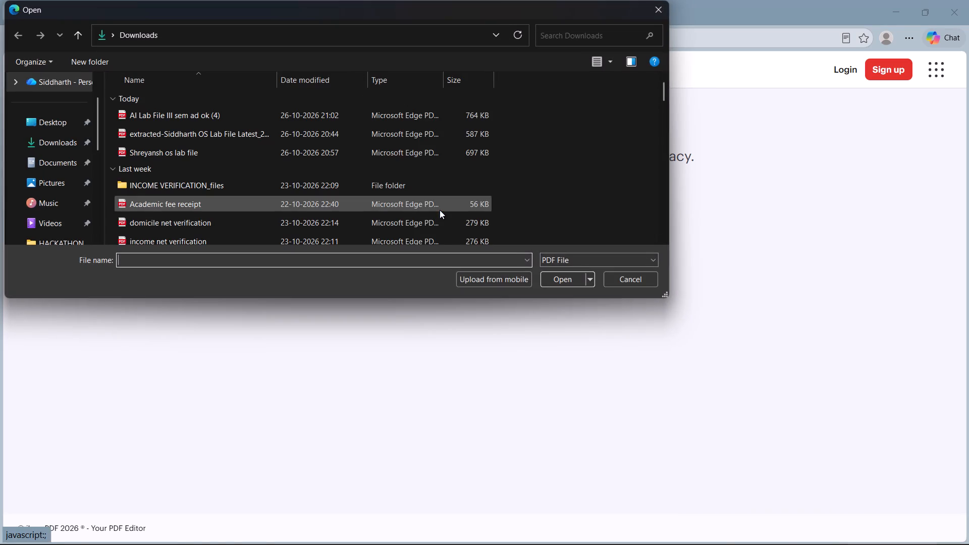
double_click(211, 116)
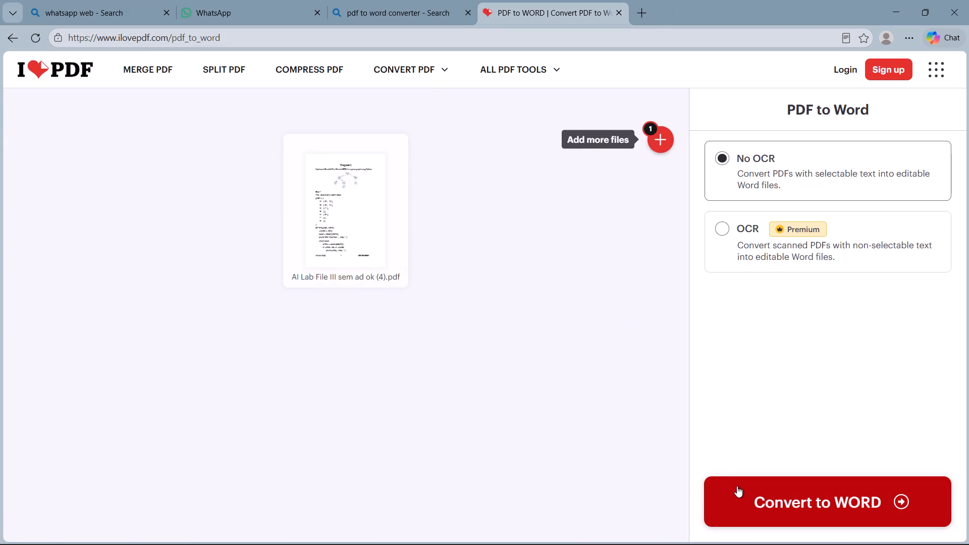
click(737, 486)
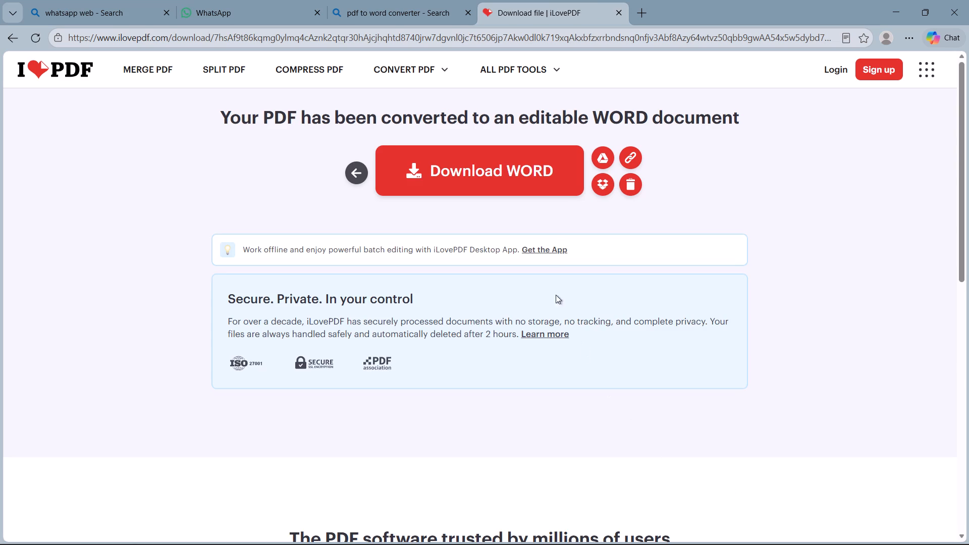
click(522, 192)
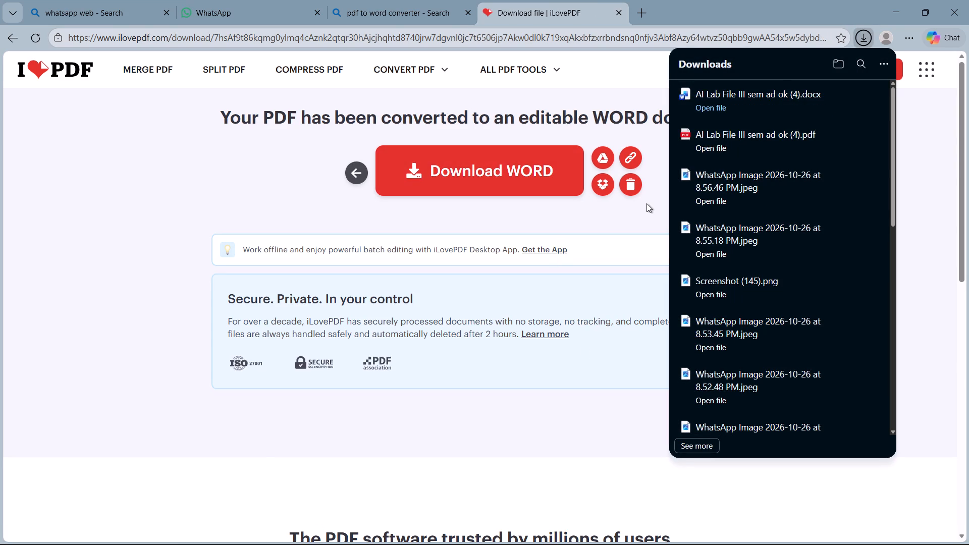
Open the downloaded "AI Lab File III sem ad ok (4).docx" in Word and enable editing.
click(645, 11)
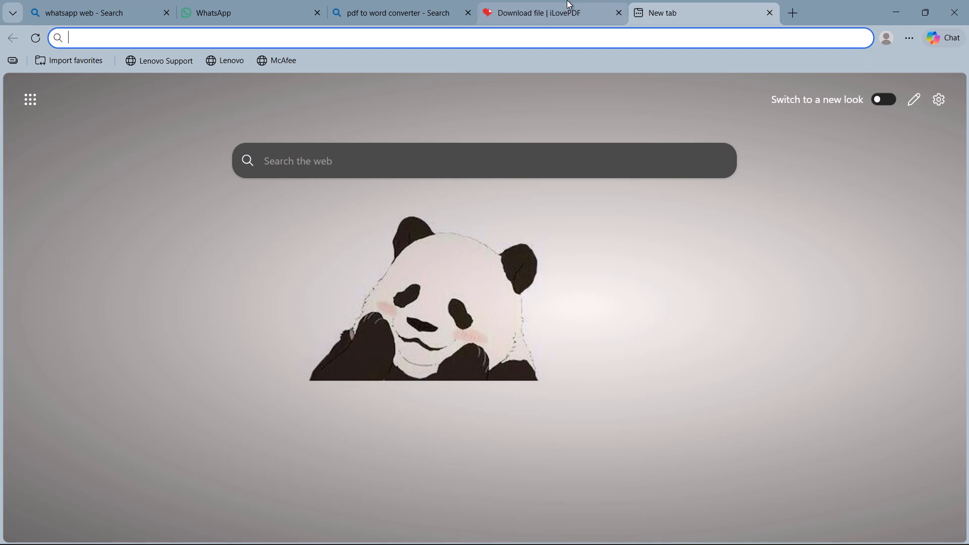
click(561, 1)
click(900, 38)
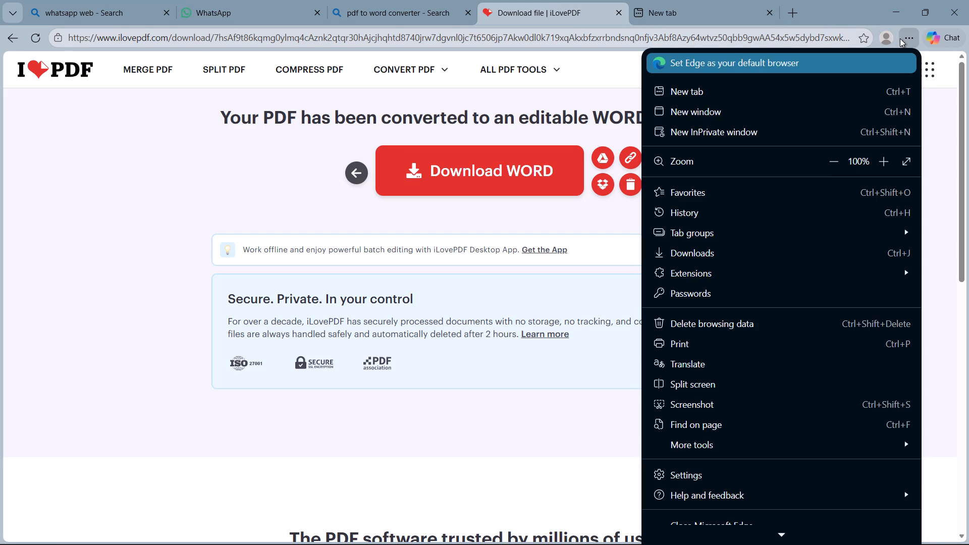
click(746, 257)
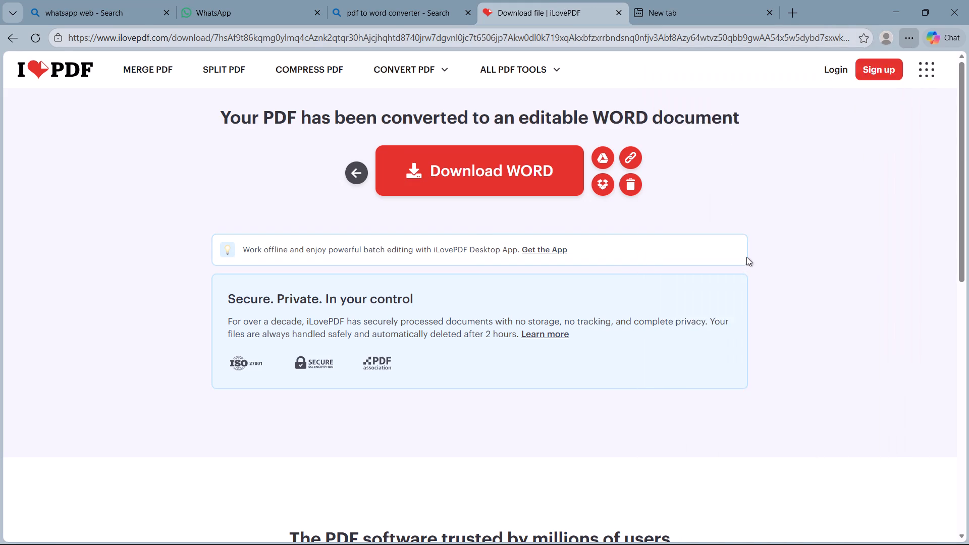
double_click(732, 92)
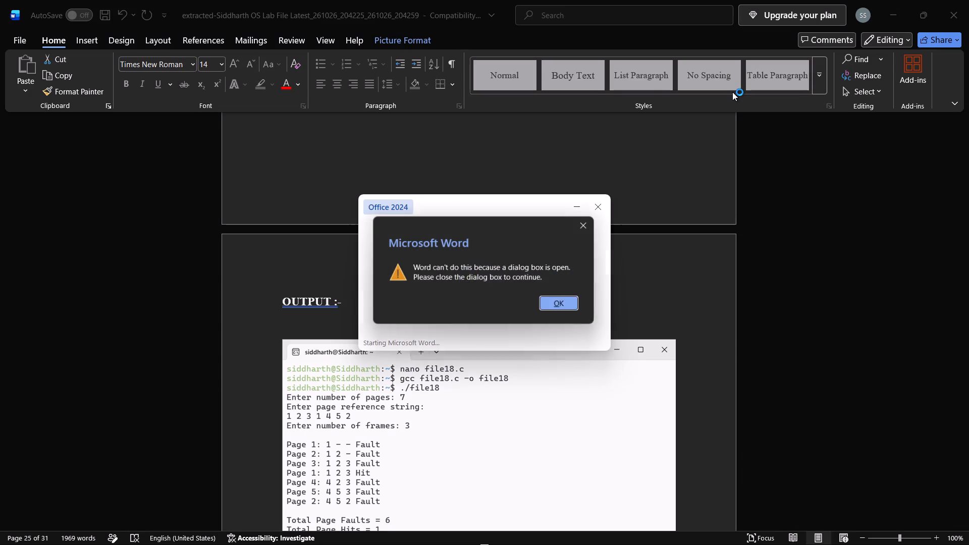
click(565, 304)
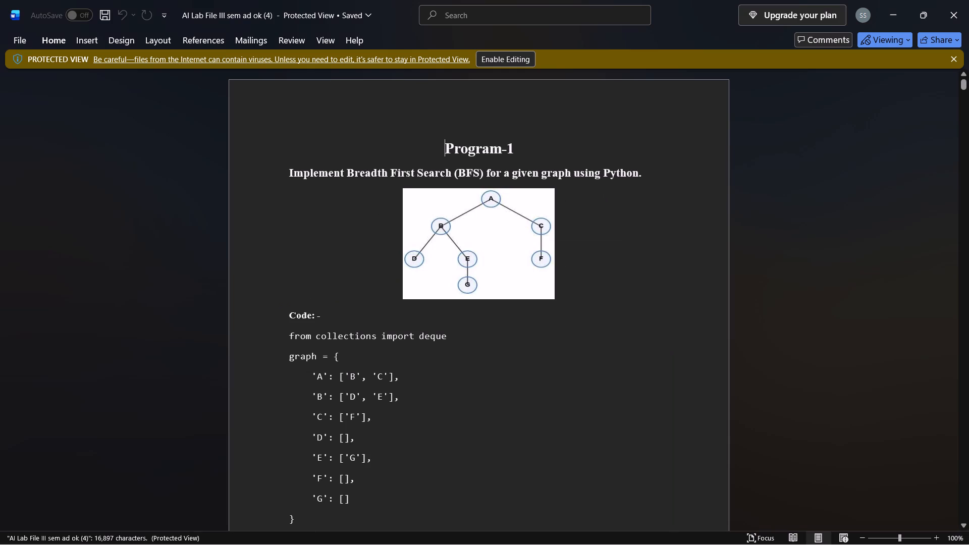
click(517, 58)
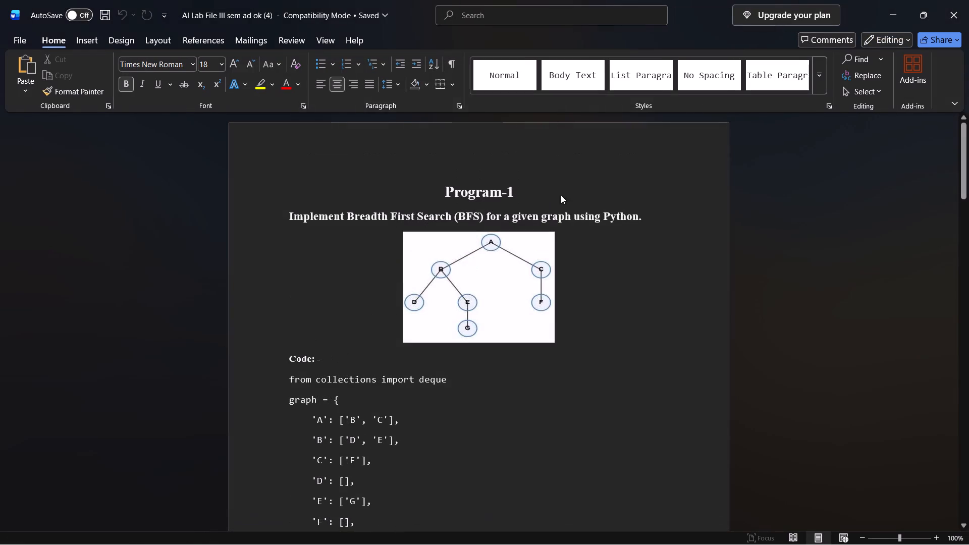
Look through the converted lab file's programs, code, output images and page footers to check the conversion.
scroll(560, 310, down, 13)
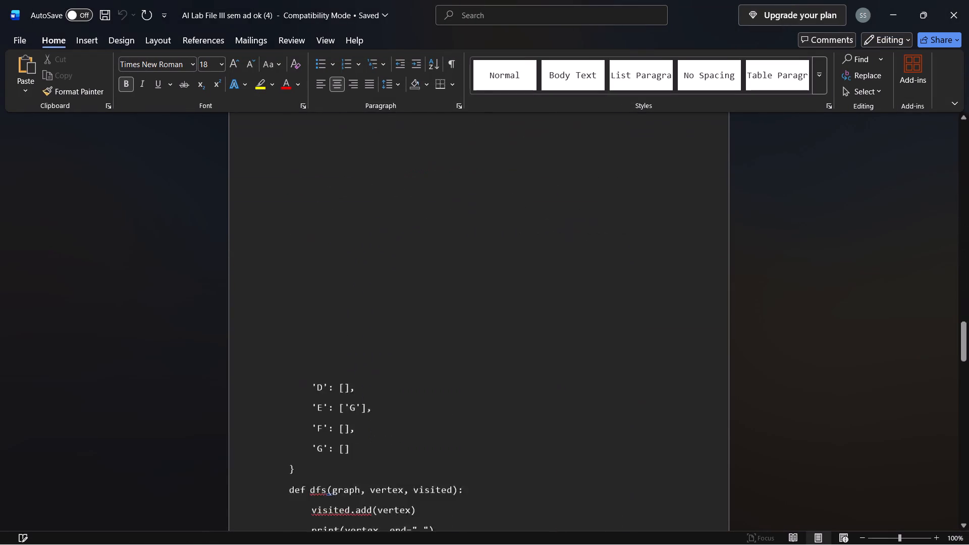
scroll(560, 310, down, 14)
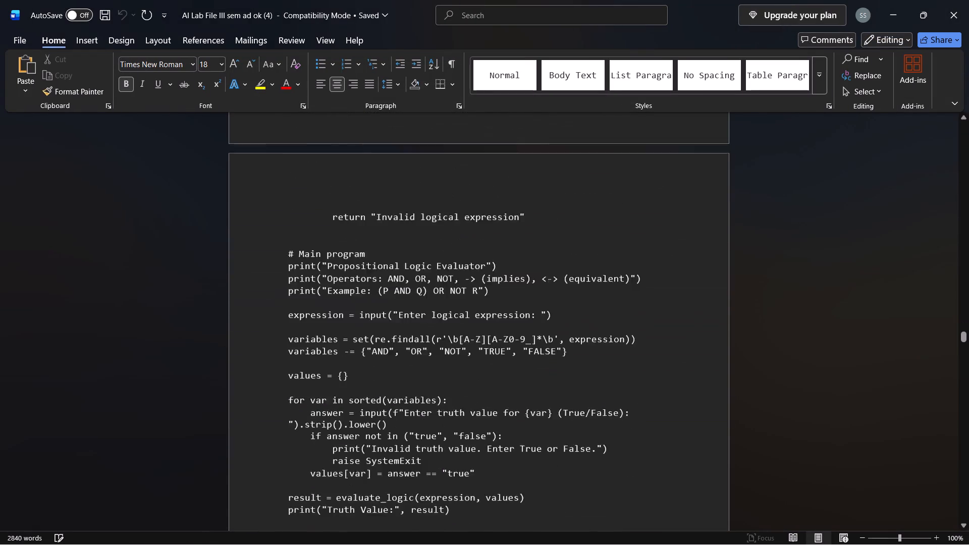
scroll(560, 310, down, 2)
scroll(560, 310, up, 7)
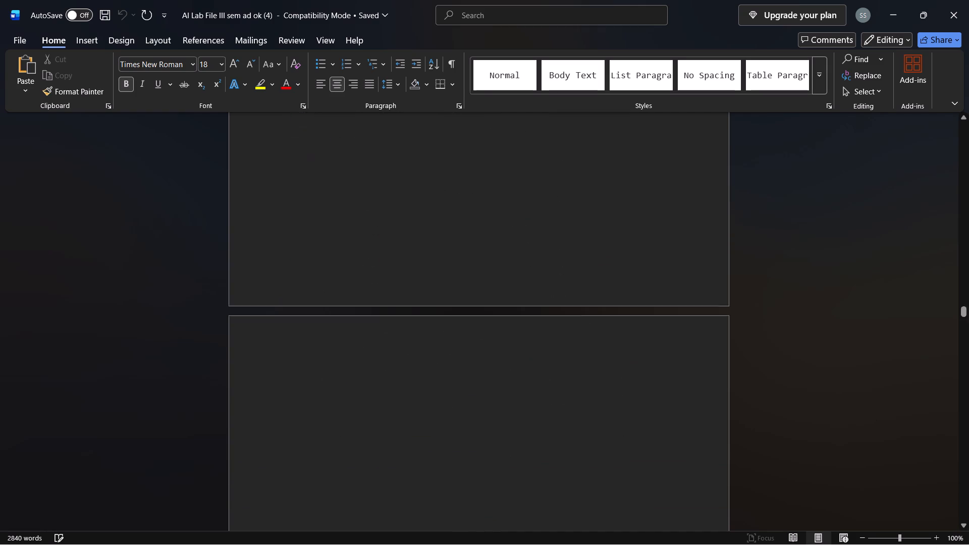
scroll(560, 310, up, 6)
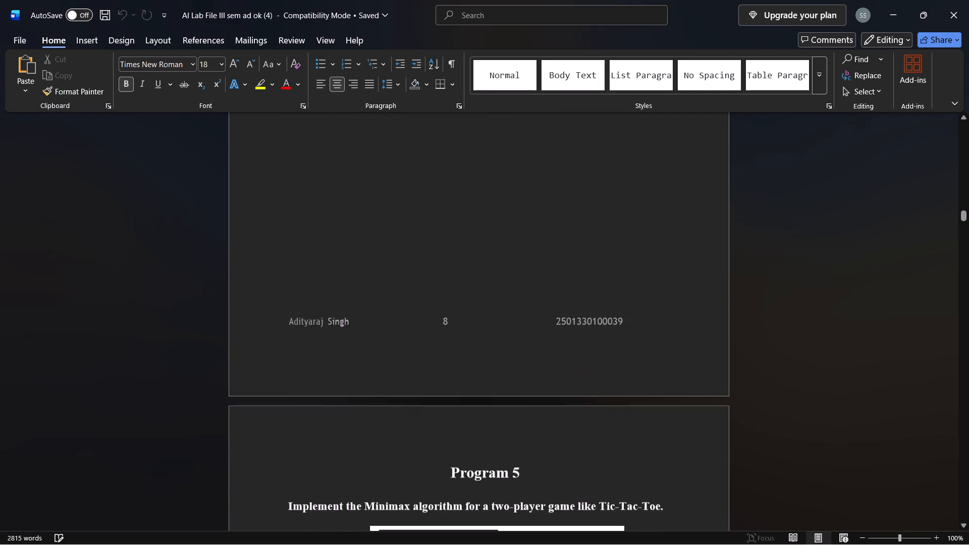
scroll(560, 310, up, 4)
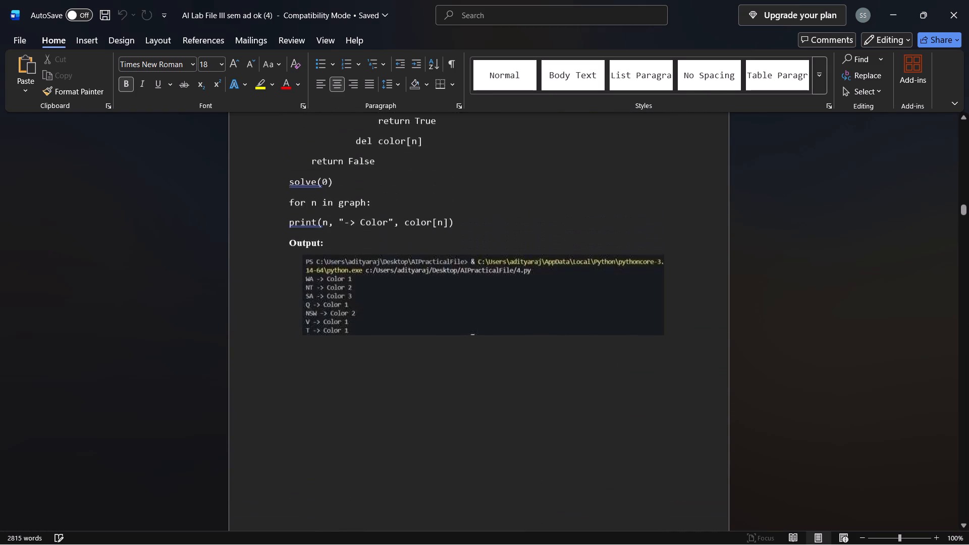
scroll(560, 310, up, 6)
scroll(560, 310, down, 2)
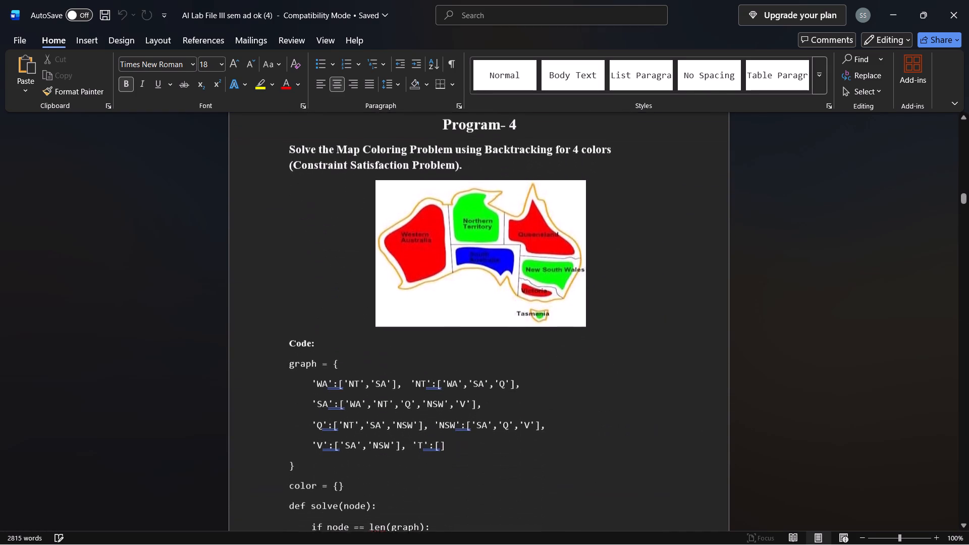
scroll(560, 310, down, 6)
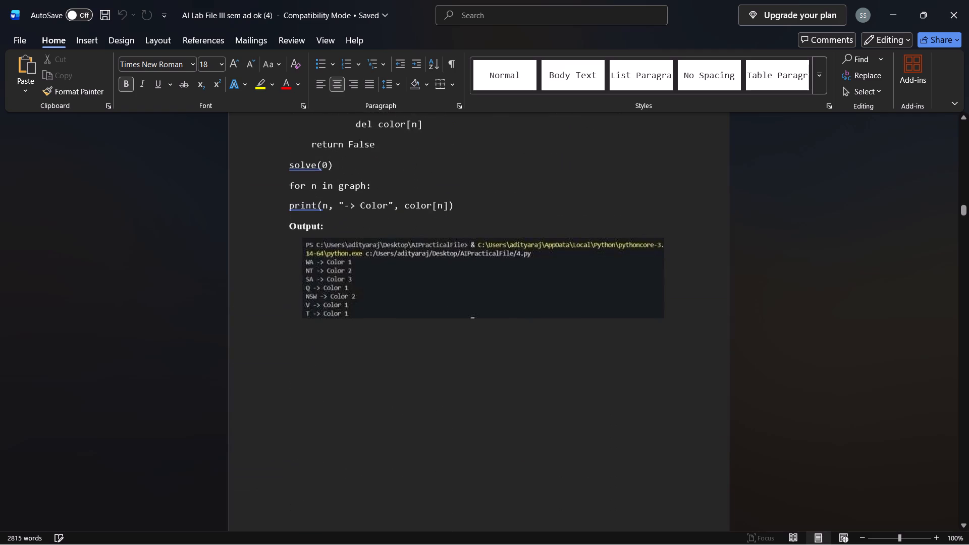
scroll(560, 310, down, 17)
scroll(560, 310, up, 1)
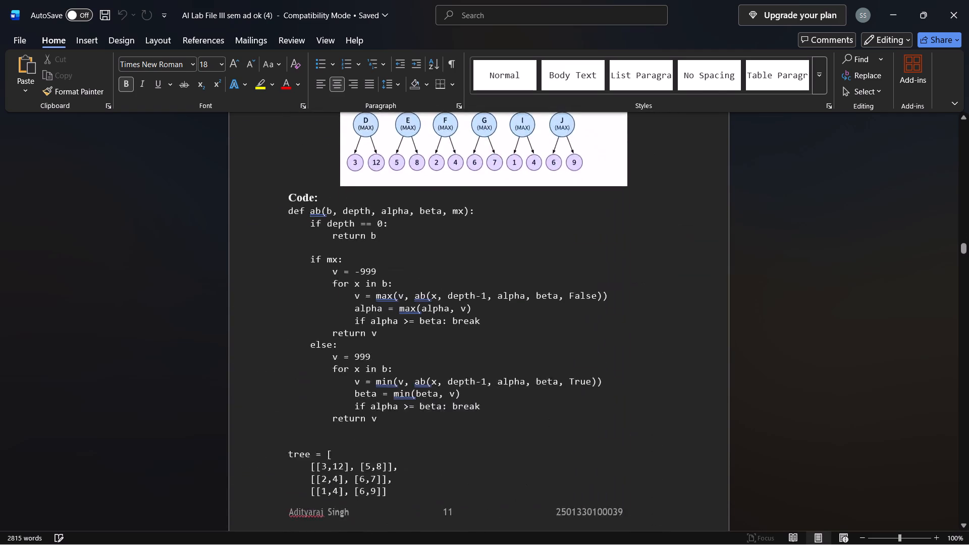
scroll(560, 310, up, 2)
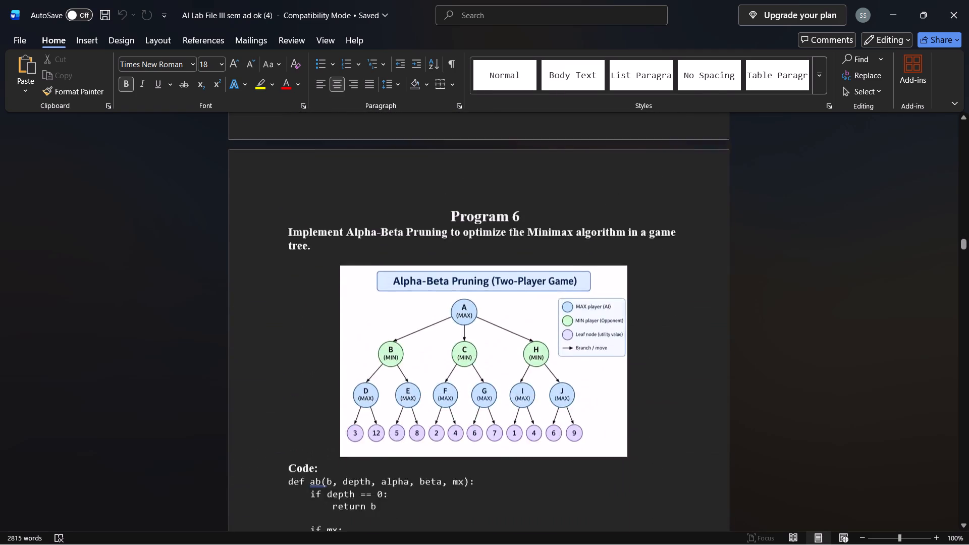
scroll(560, 310, up, 2)
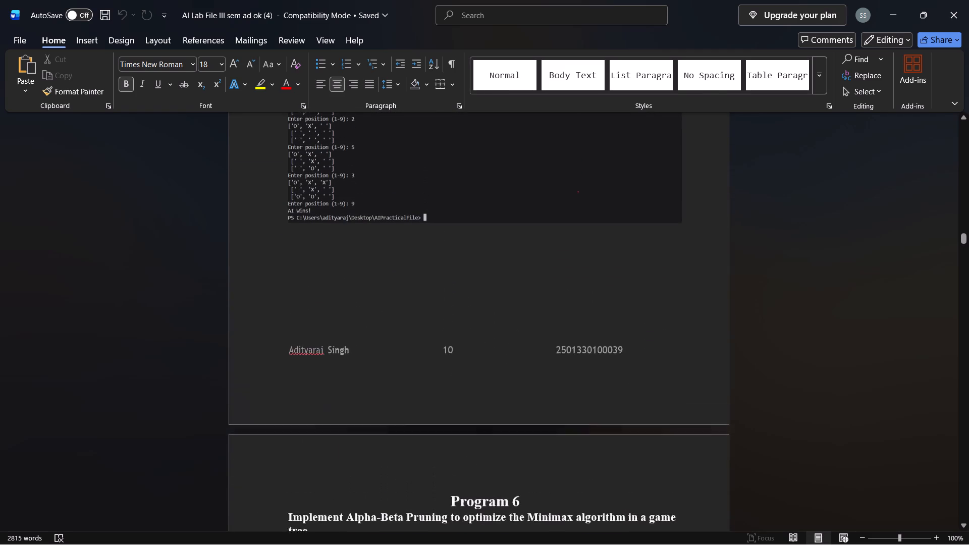
scroll(560, 310, up, 2)
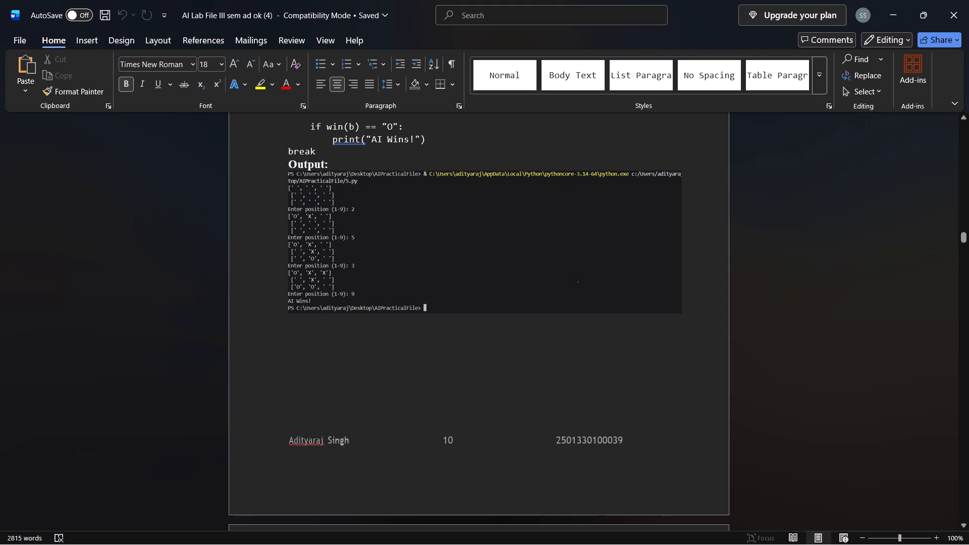
Switch back to Edge and enter "pdf ex" as a web search in the empty tab.
click(899, 1)
click(892, 3)
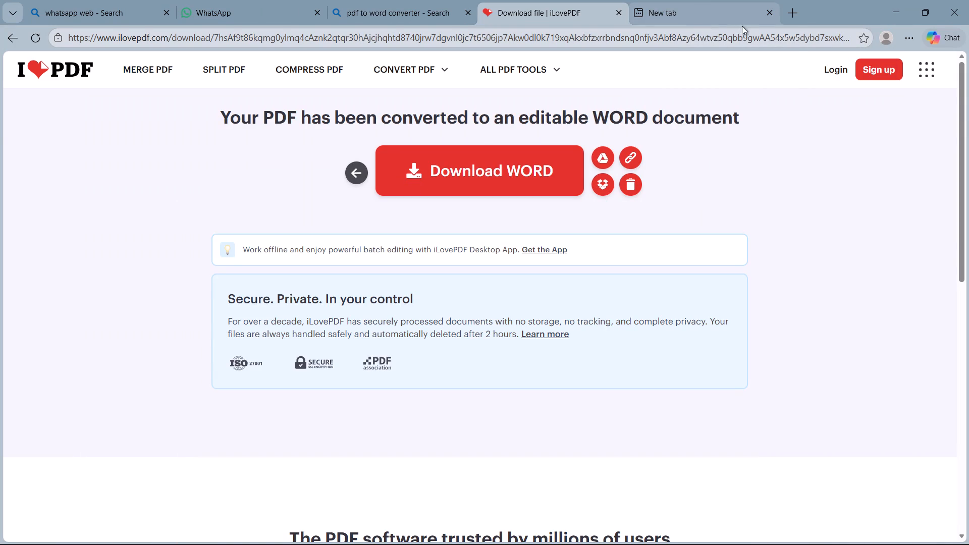
click(718, 17)
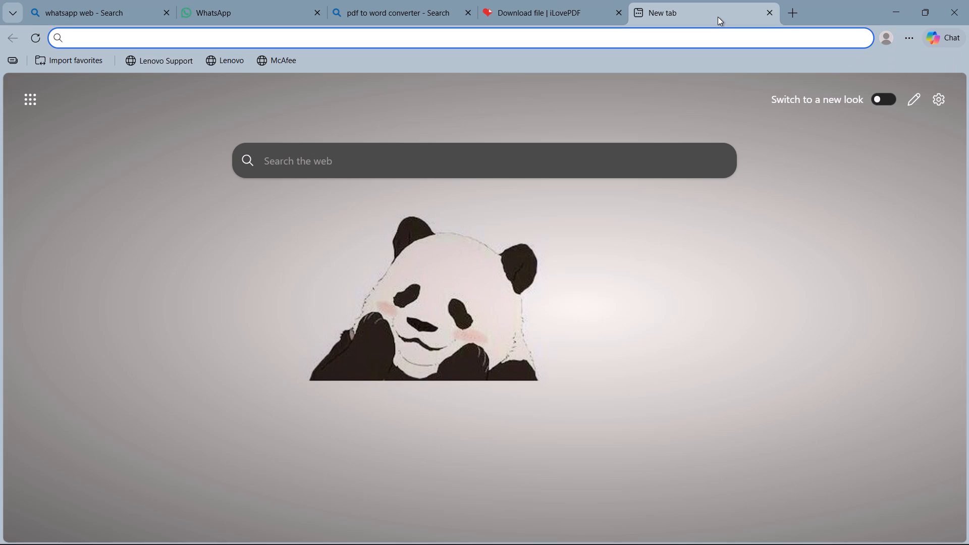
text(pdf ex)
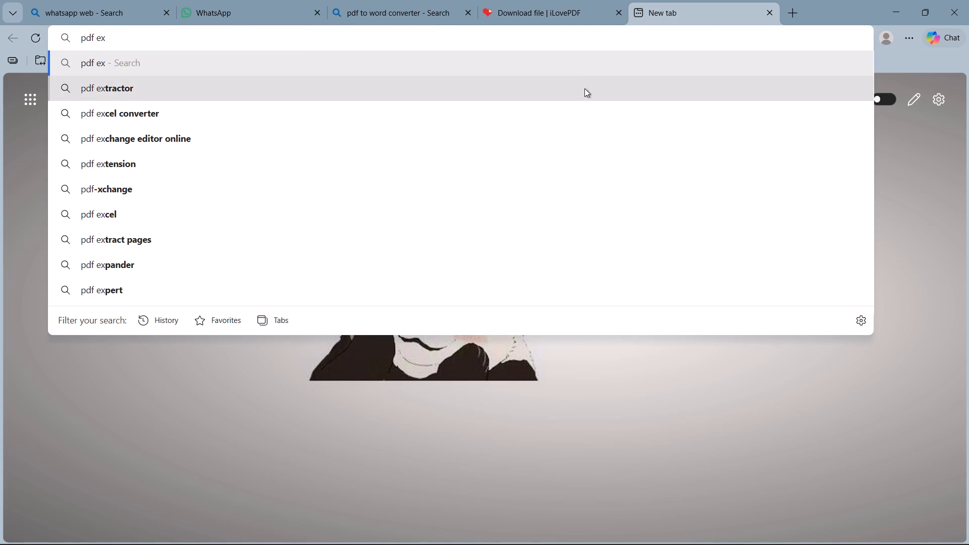
Search the web for "pdf extractor" using the suggested query.
click(582, 91)
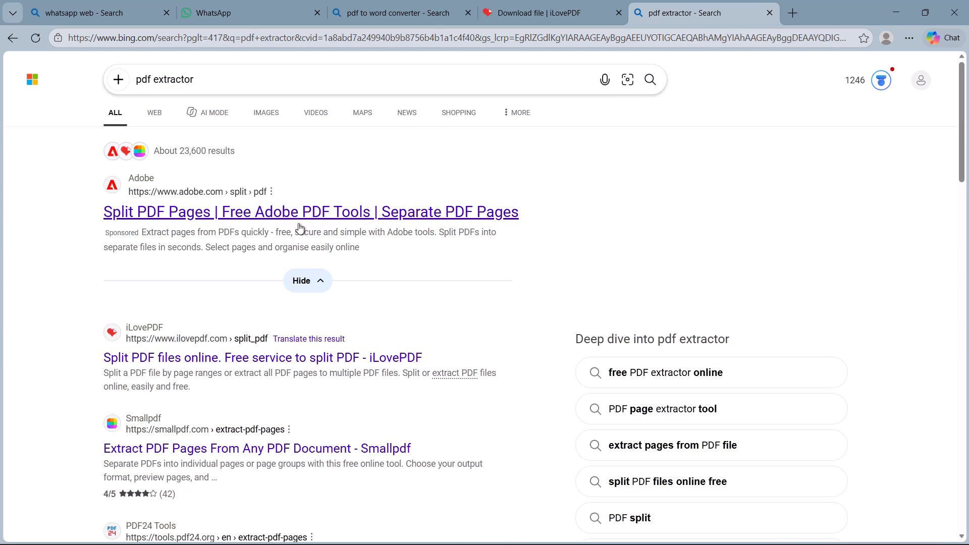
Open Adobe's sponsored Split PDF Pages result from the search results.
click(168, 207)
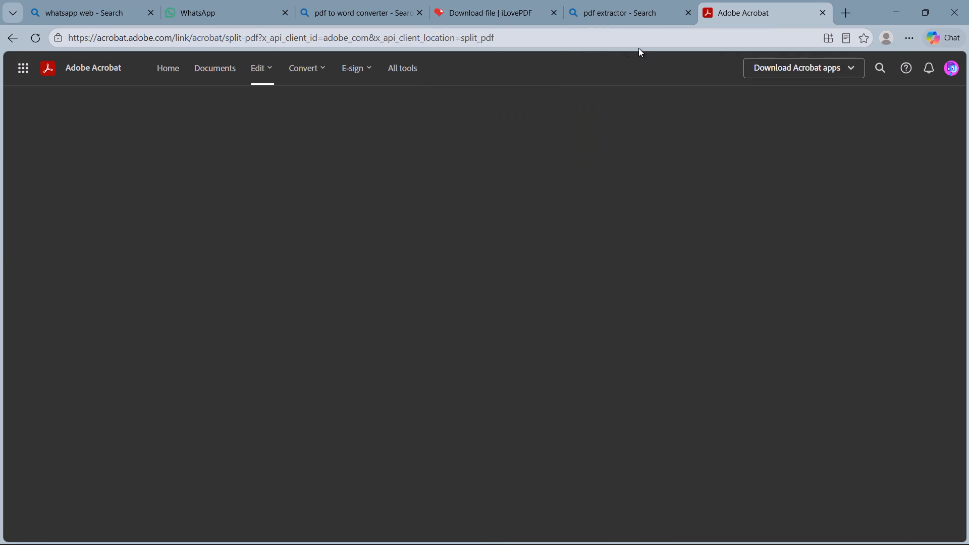
Open iLovePDF's Split PDF tool from the pdf extractor search results and close the Adobe Acrobat page.
click(494, 18)
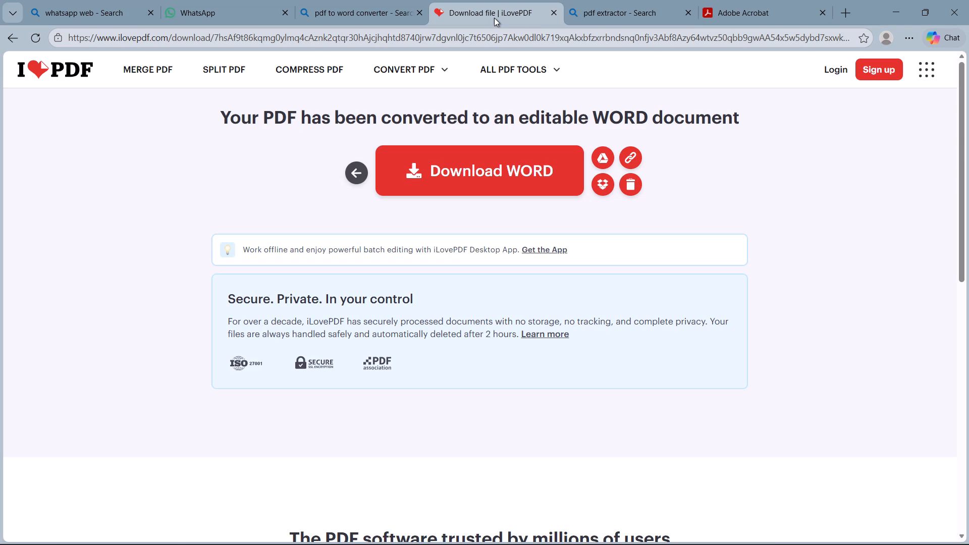
click(627, 8)
scroll(311, 287, down, 2)
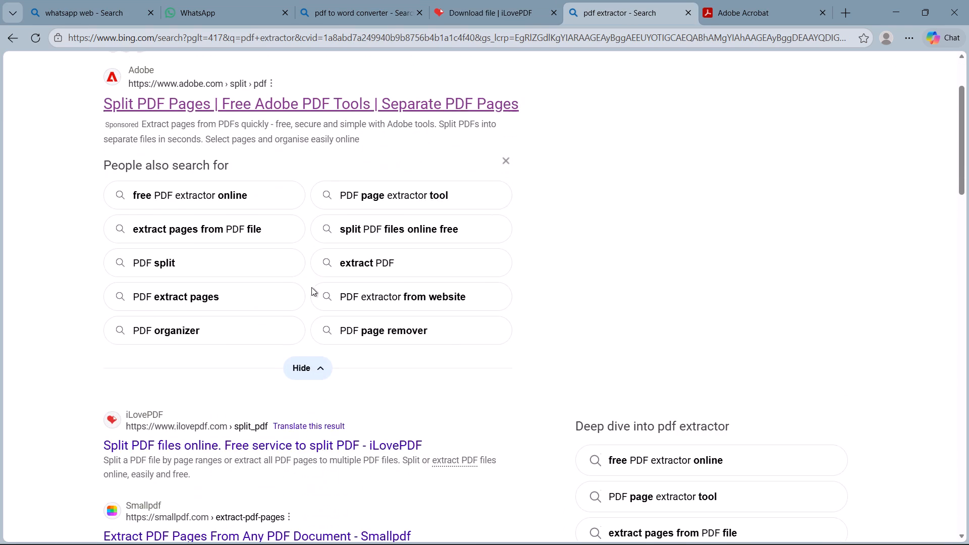
click(171, 442)
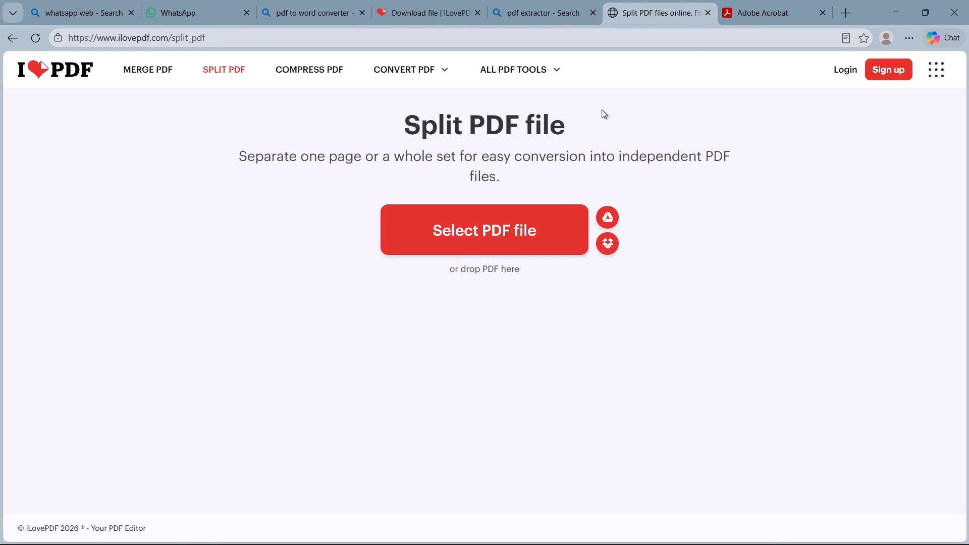
click(822, 14)
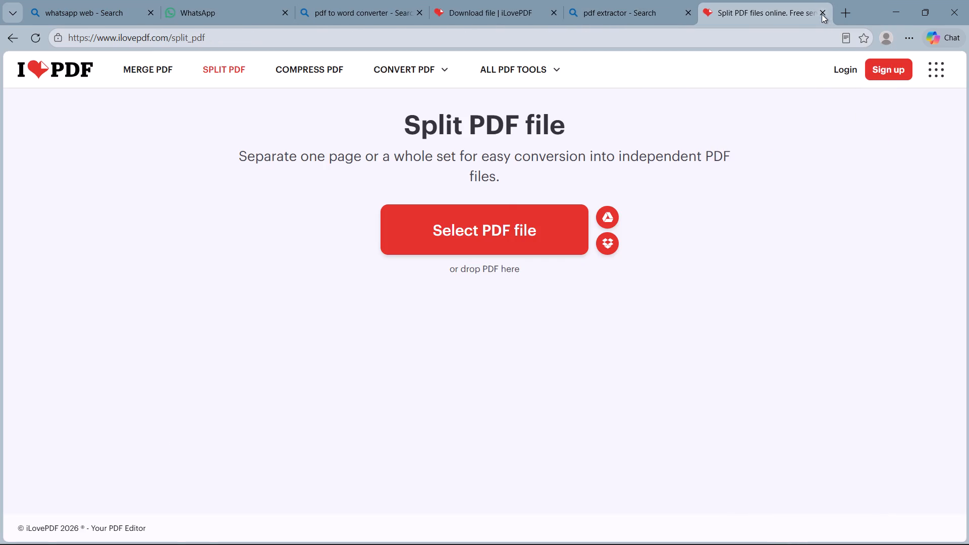
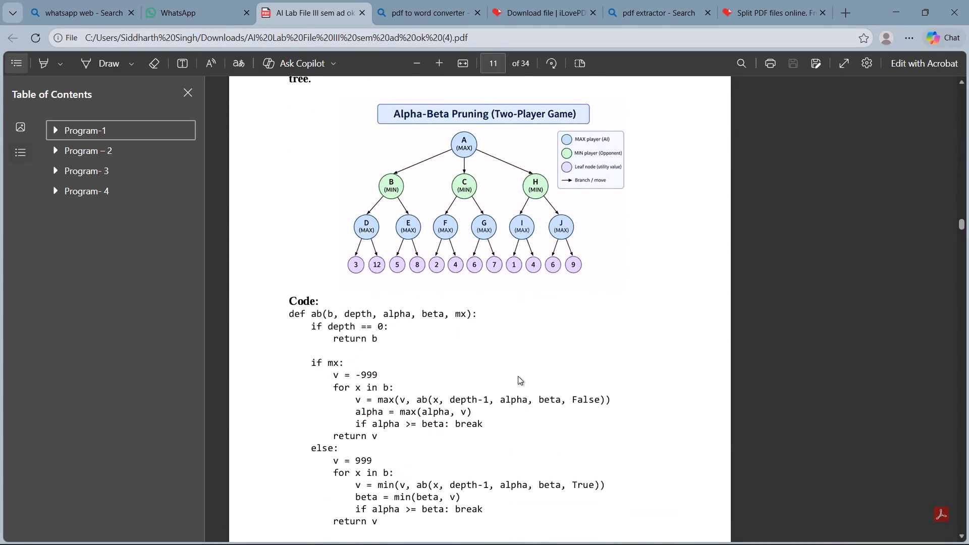
Check where the Alpha-Beta Pruning program ends in the lab file PDF, and open iLovePDF's Split PDF file selection in Downloads.
scroll(518, 376, down, 8)
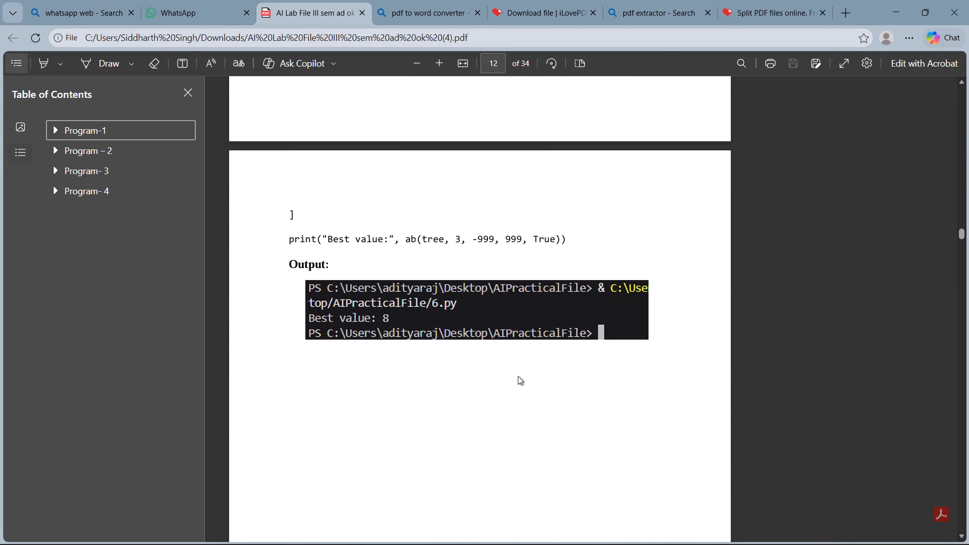
scroll(518, 376, down, 1)
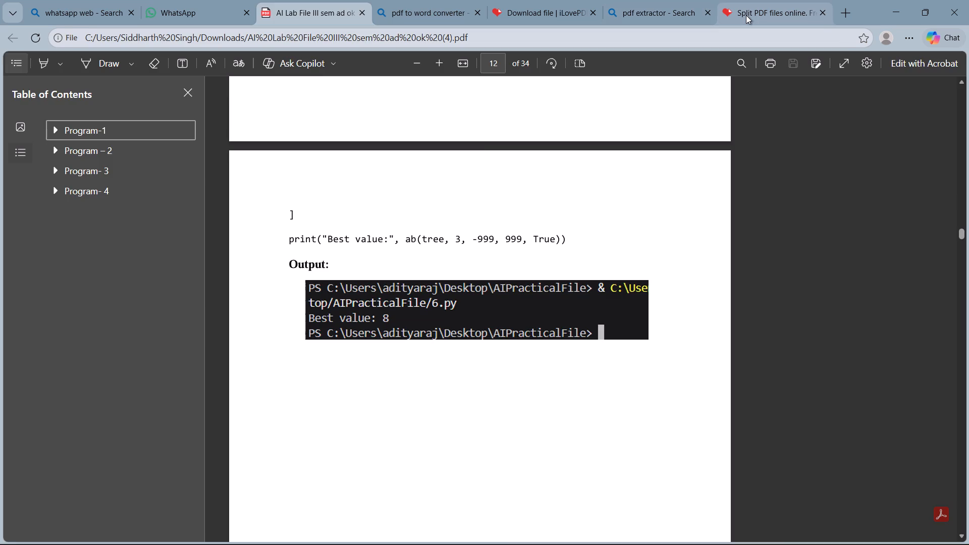
click(746, 15)
click(503, 242)
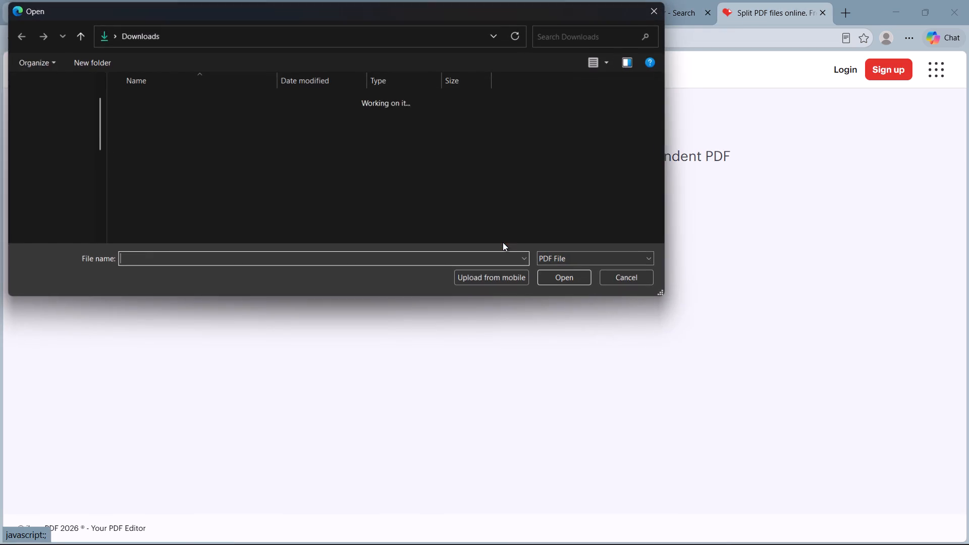
Split pages 11 to 34 out of "AI Lab File III sem ad ok (4).pdf" as a custom range, download the result and open it.
double_click(258, 109)
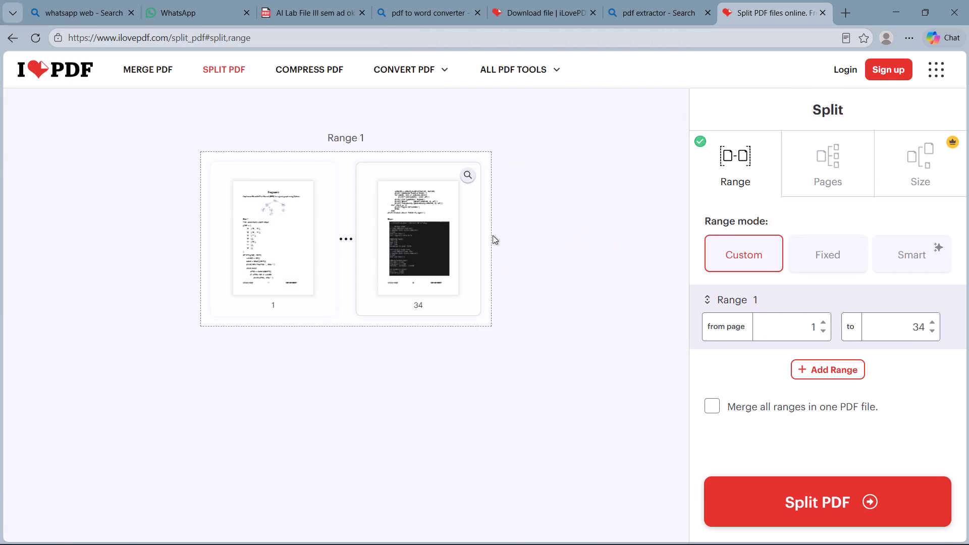
click(815, 327)
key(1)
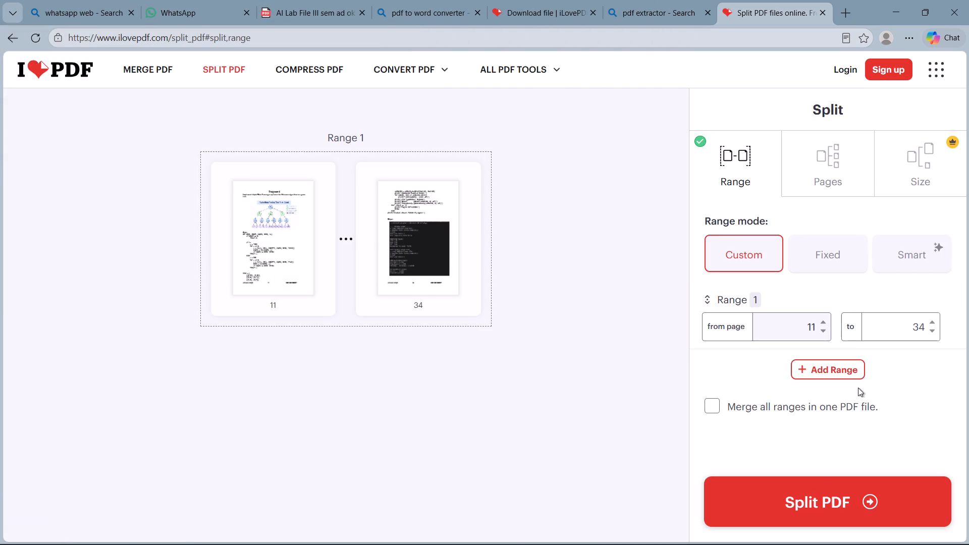
click(821, 505)
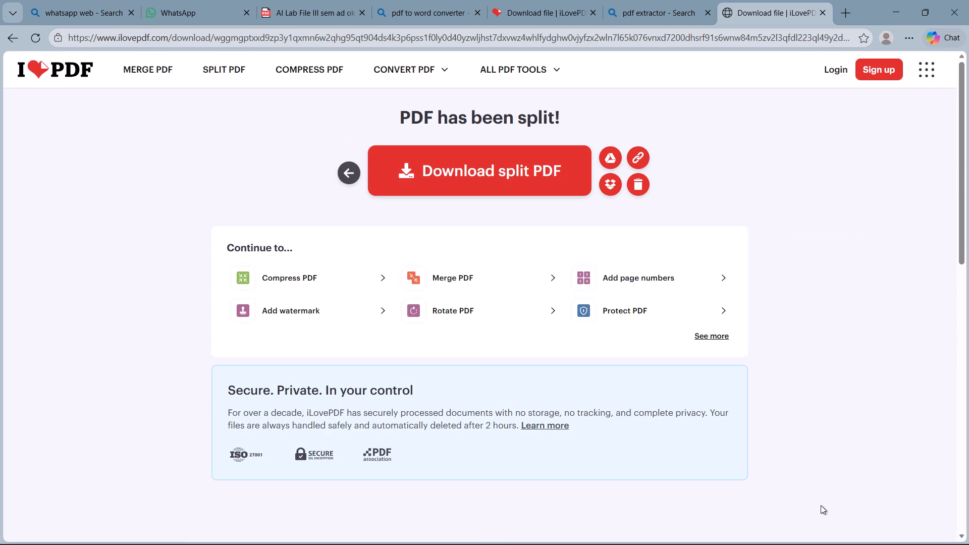
click(489, 176)
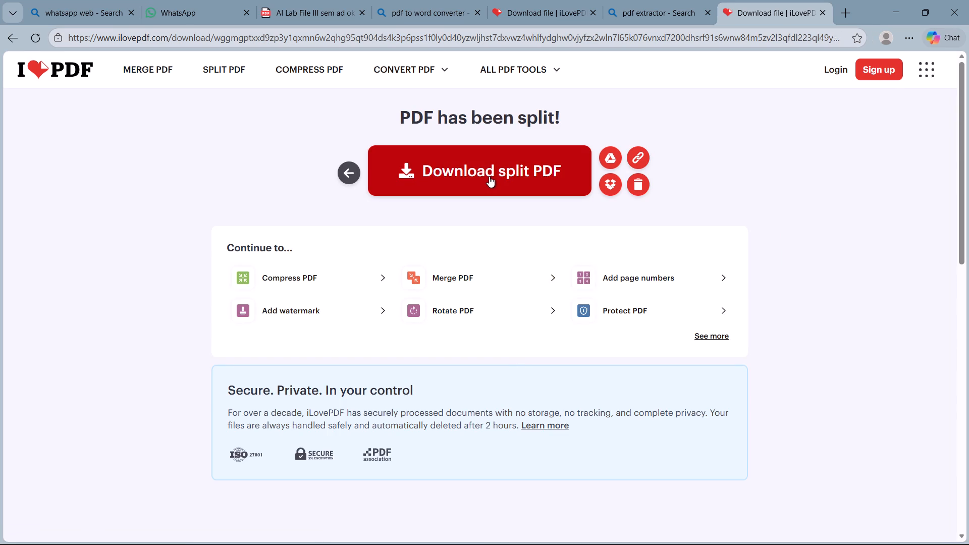
double_click(727, 86)
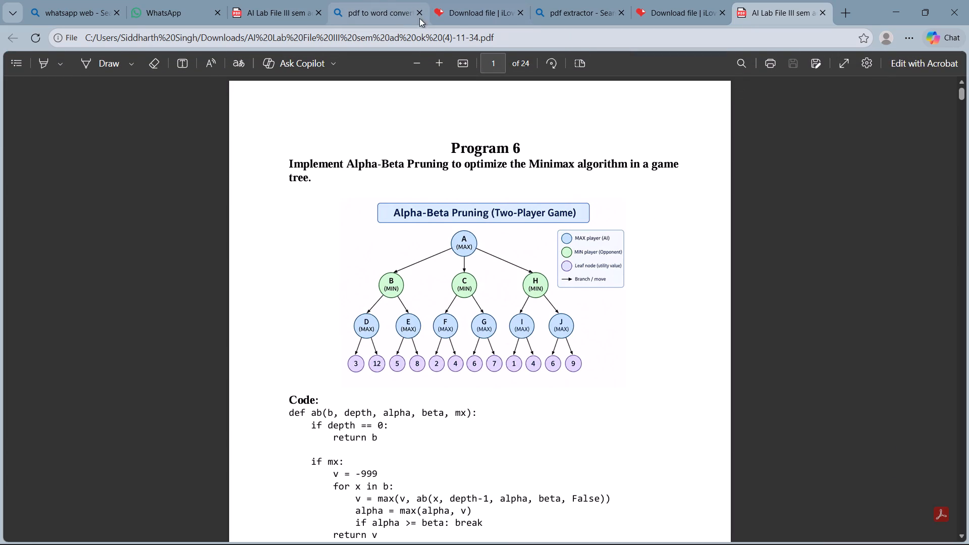
Convert "AI Lab File III sem ad ok (4)-11-34.pdf" to Word with iLovePDF without OCR and download the result.
click(393, 11)
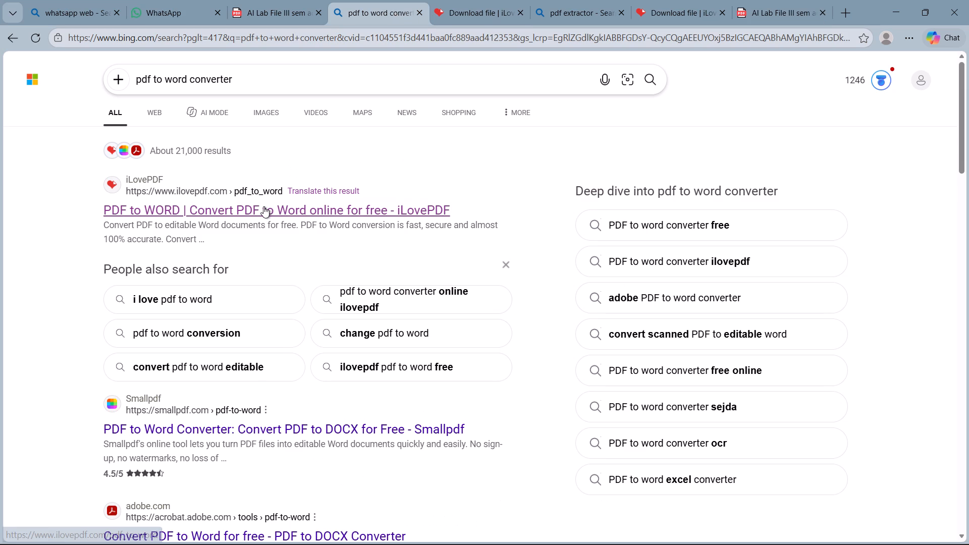
click(263, 206)
click(430, 245)
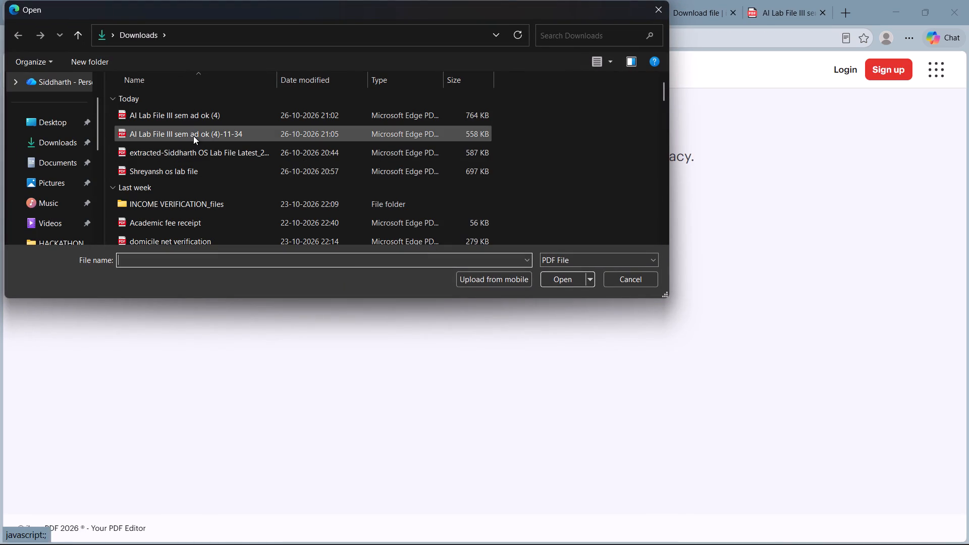
double_click(193, 136)
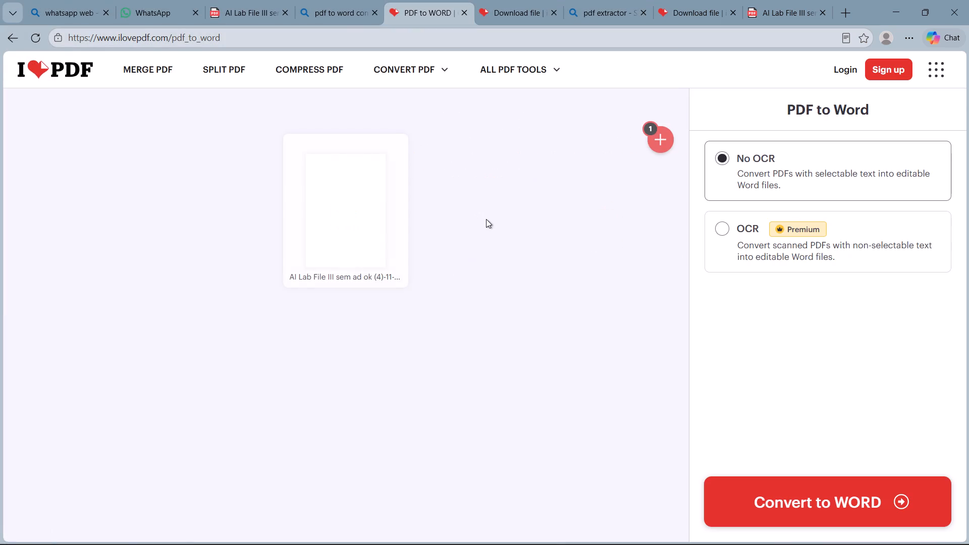
click(756, 494)
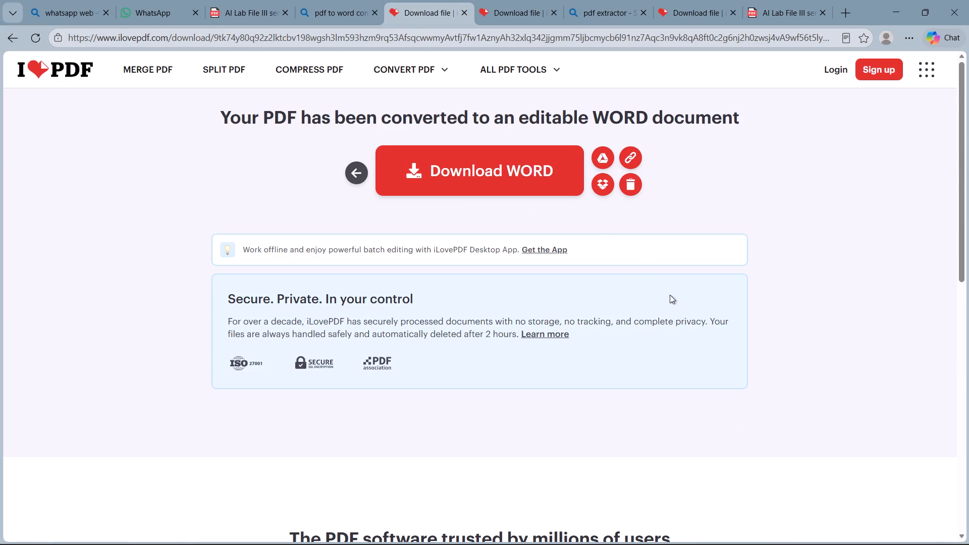
click(539, 192)
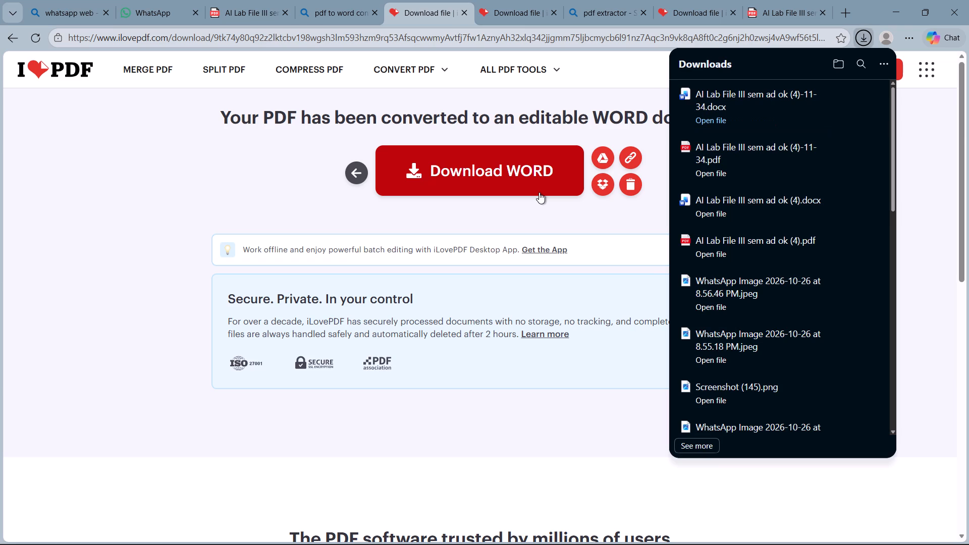
Open the downloaded "AI Lab File III sem ad ok (4)-11-34.docx" in Word and enable editing.
double_click(771, 98)
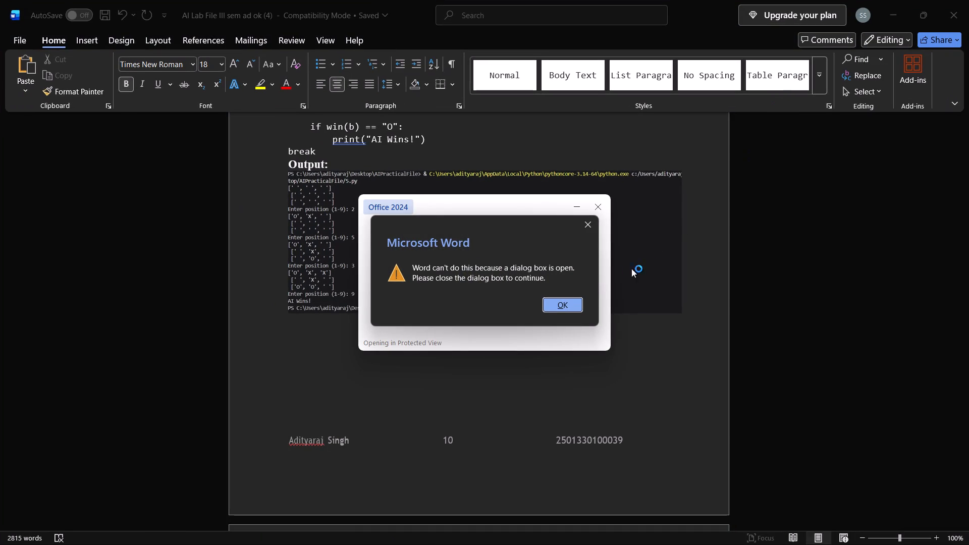
click(568, 303)
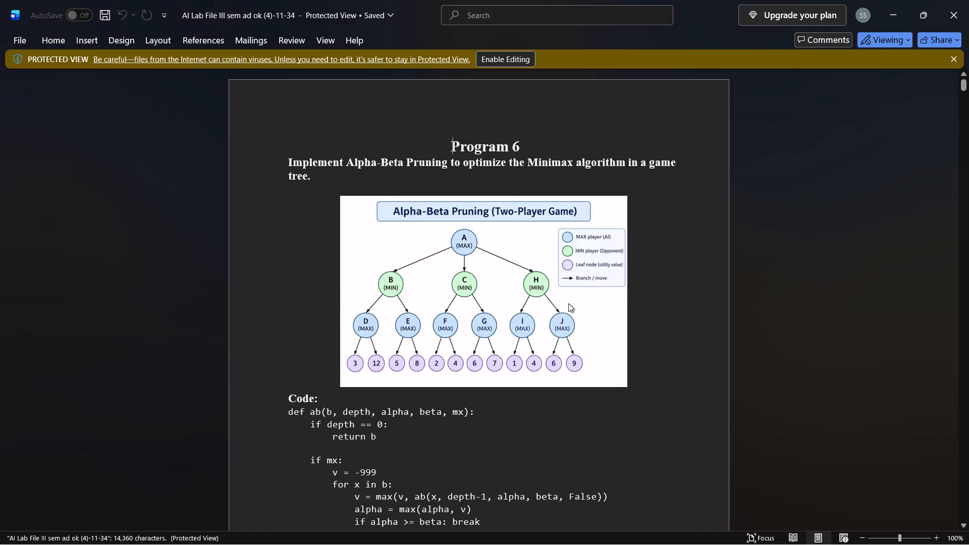
click(504, 64)
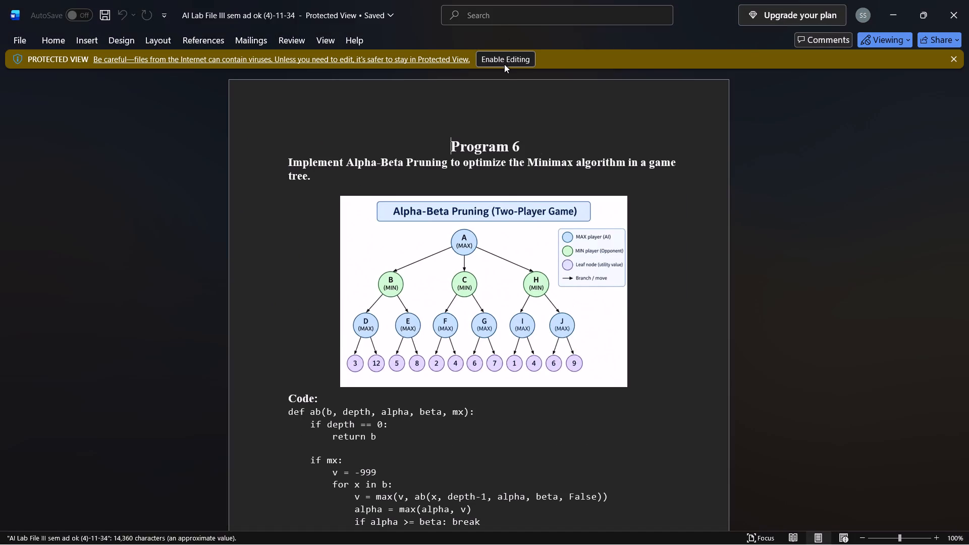
Open the footer on the first page of the converted document for editing.
scroll(504, 299, down, 2)
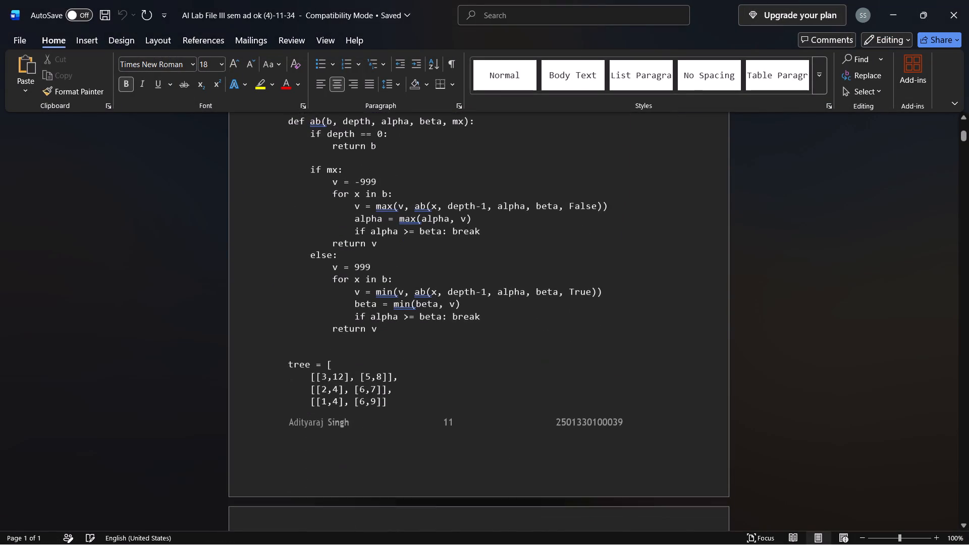
scroll(504, 299, down, 2)
click(351, 346)
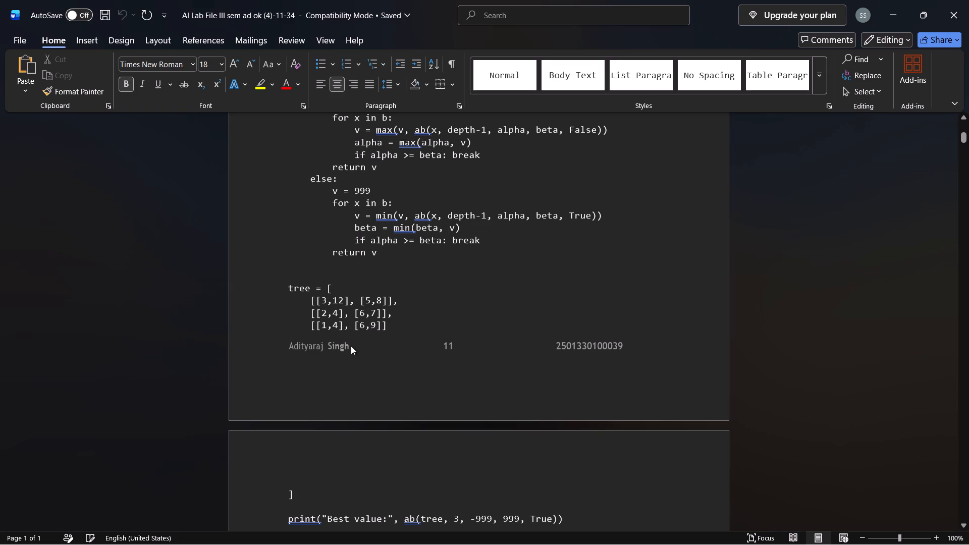
click(457, 344)
click(457, 344)
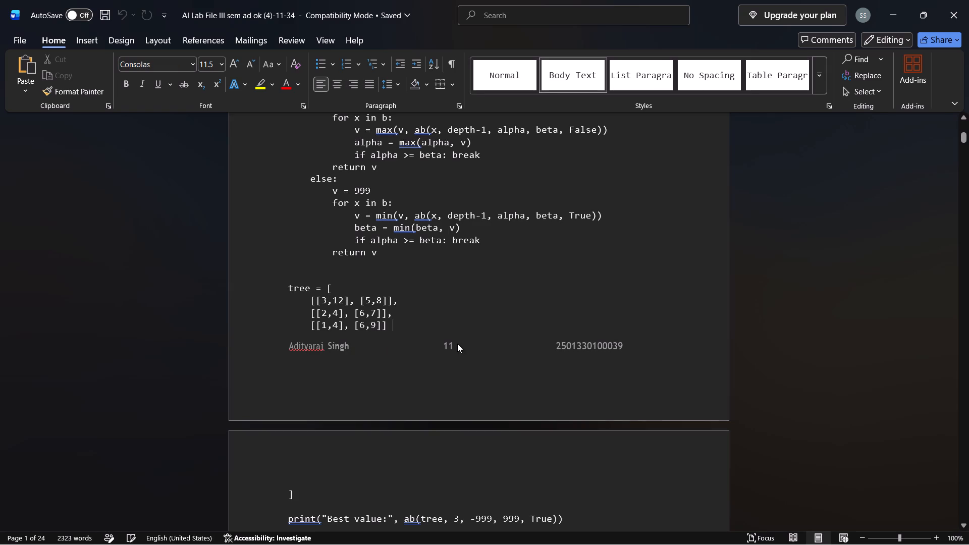
double_click(427, 373)
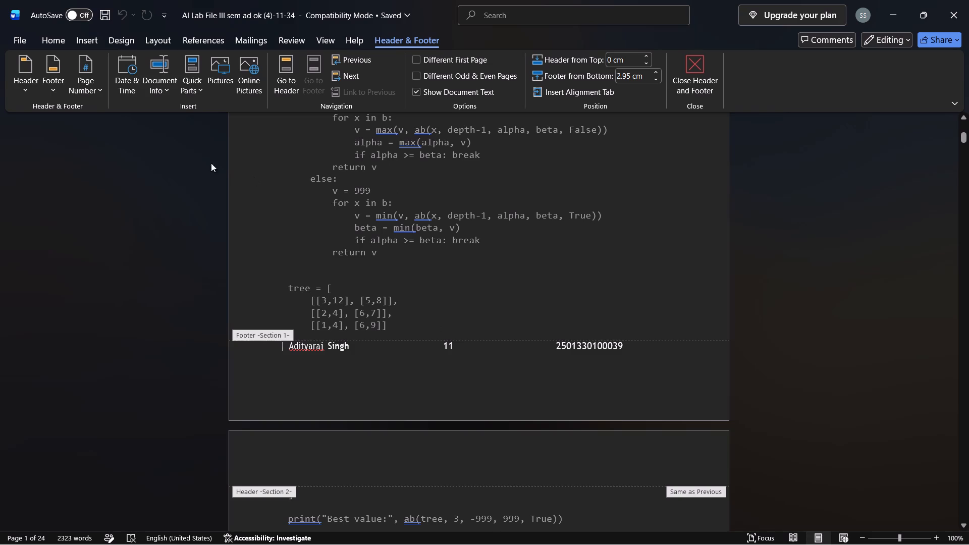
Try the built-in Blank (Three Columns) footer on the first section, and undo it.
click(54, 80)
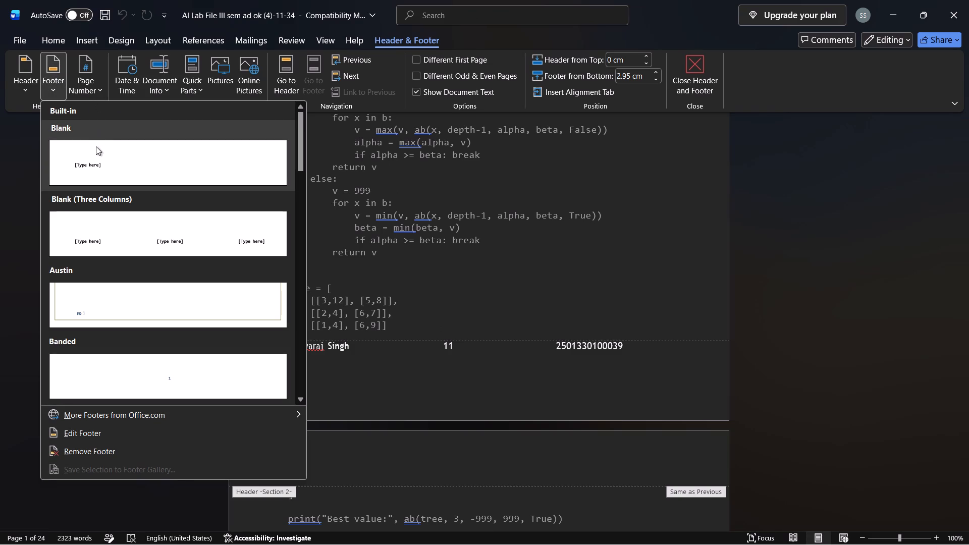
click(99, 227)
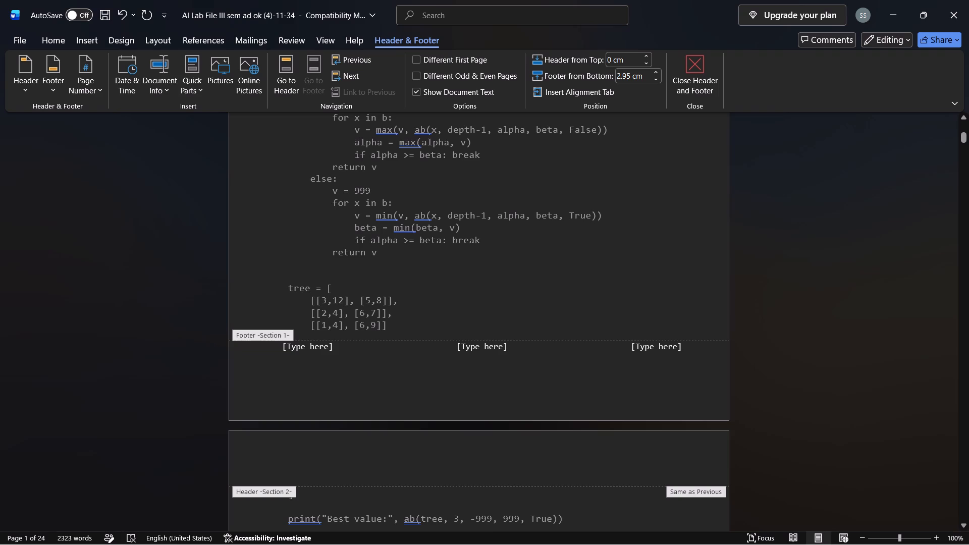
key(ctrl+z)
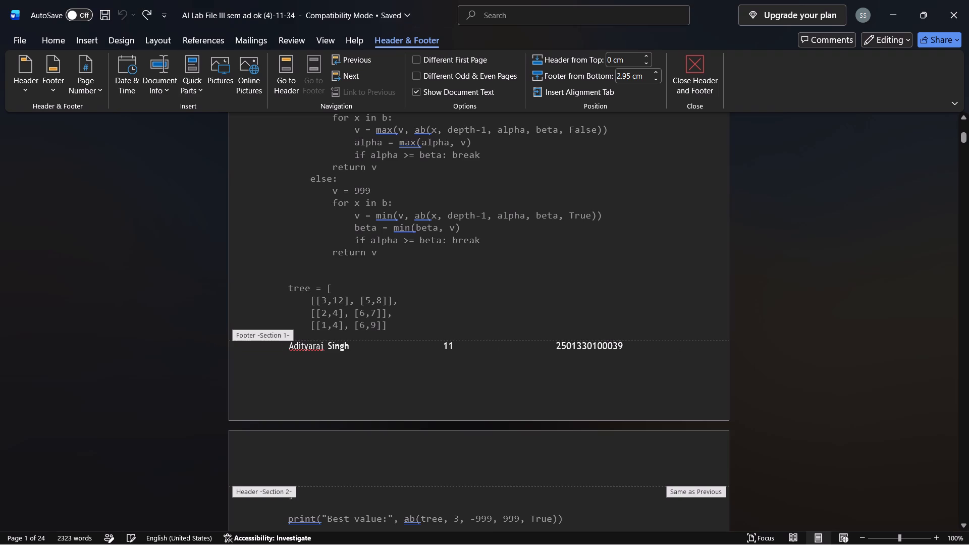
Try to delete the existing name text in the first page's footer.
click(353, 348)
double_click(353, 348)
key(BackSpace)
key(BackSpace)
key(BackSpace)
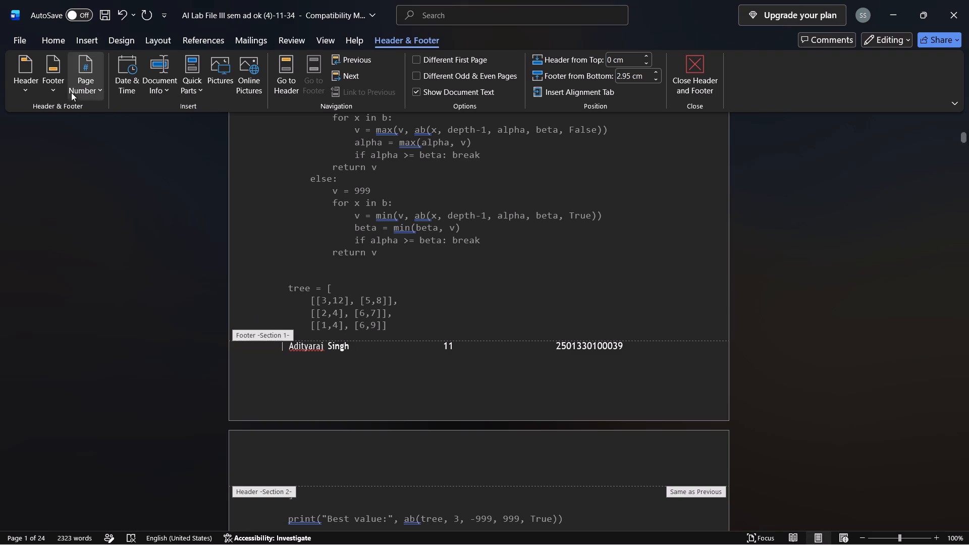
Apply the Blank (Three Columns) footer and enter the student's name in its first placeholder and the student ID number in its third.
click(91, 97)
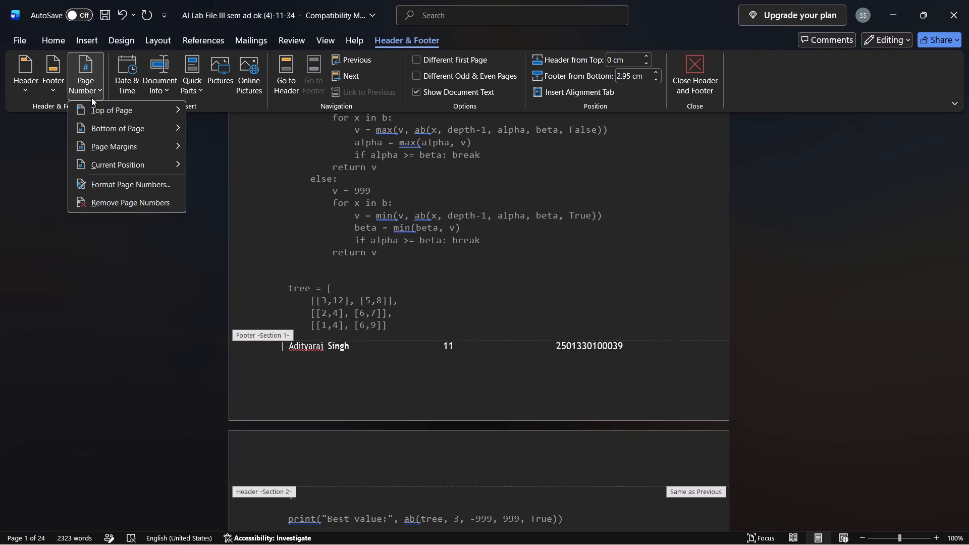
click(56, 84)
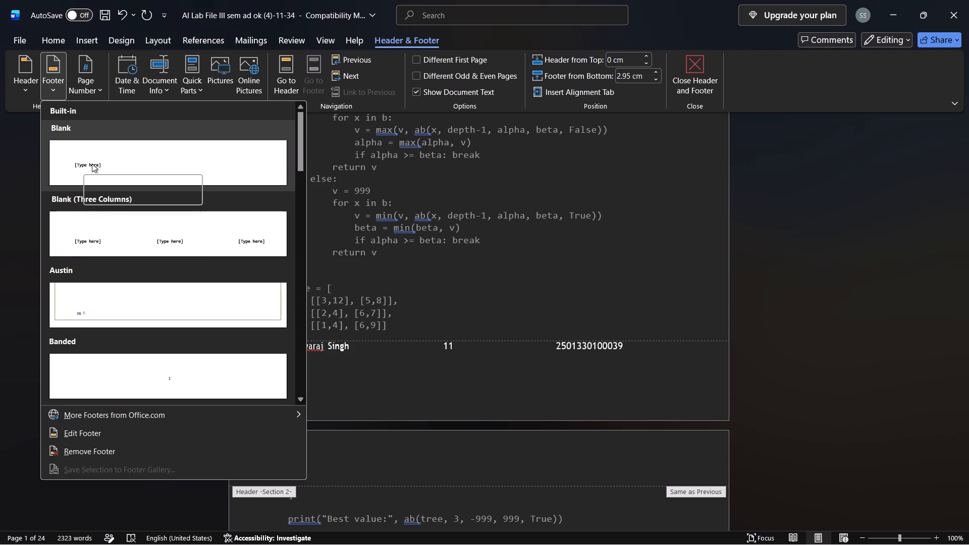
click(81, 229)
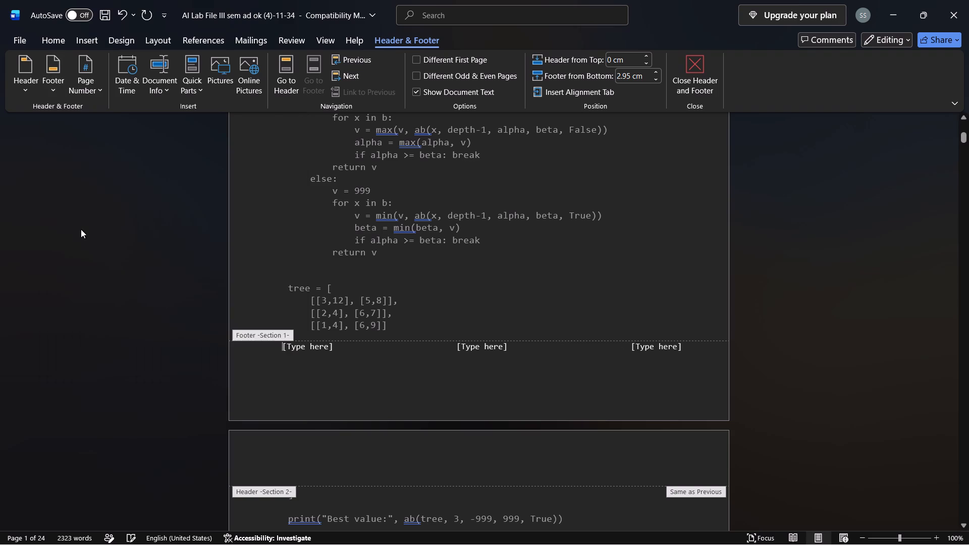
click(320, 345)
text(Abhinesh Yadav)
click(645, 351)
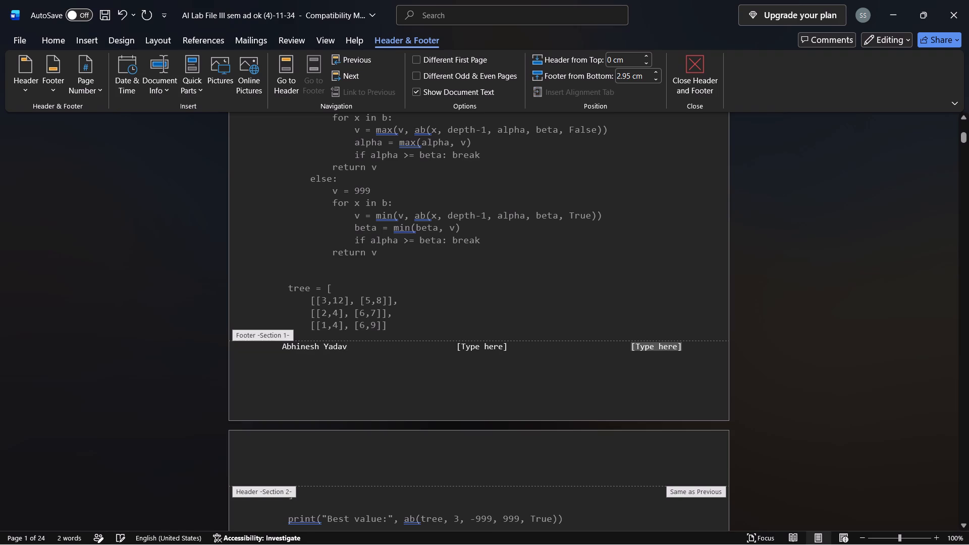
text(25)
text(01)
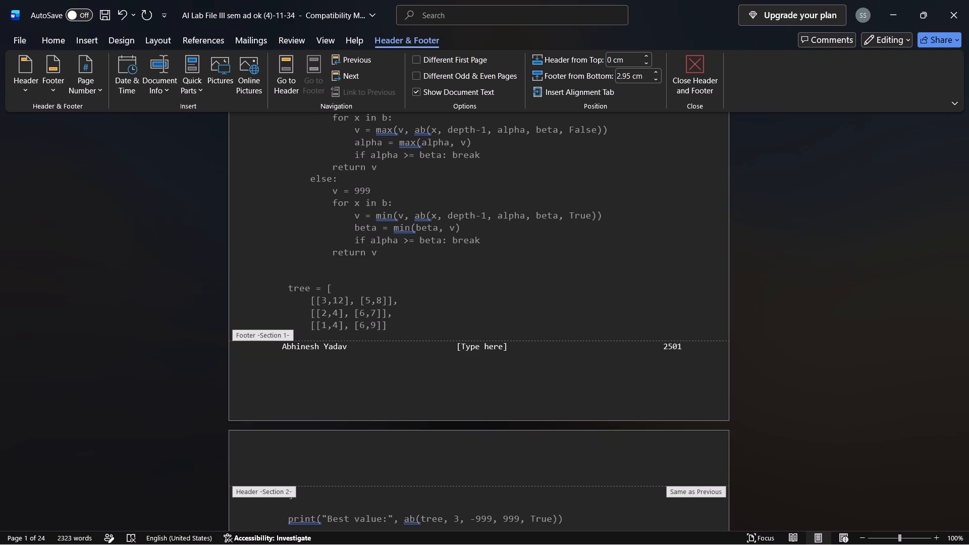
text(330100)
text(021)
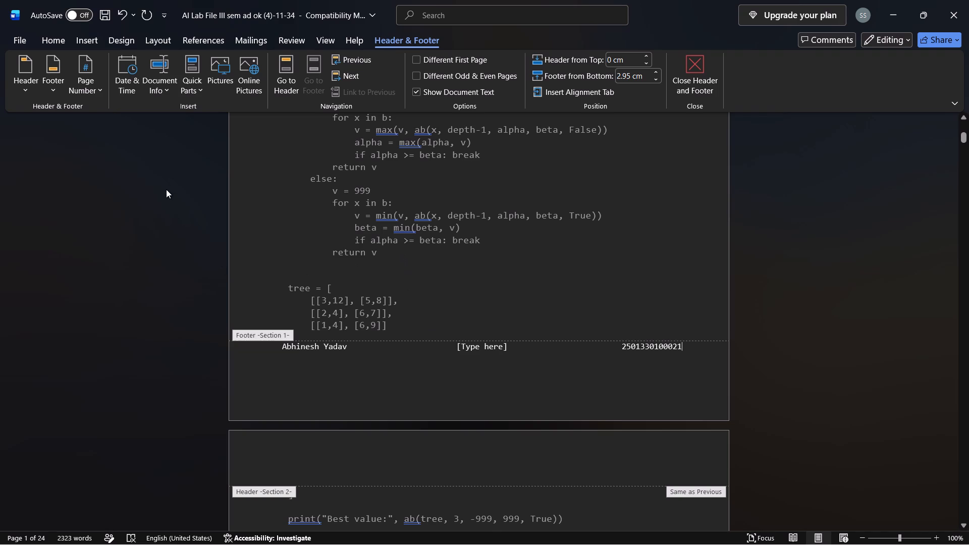
Insert the centred Plain Number 2 page number at the bottom of the page and check the following page's footer.
click(85, 89)
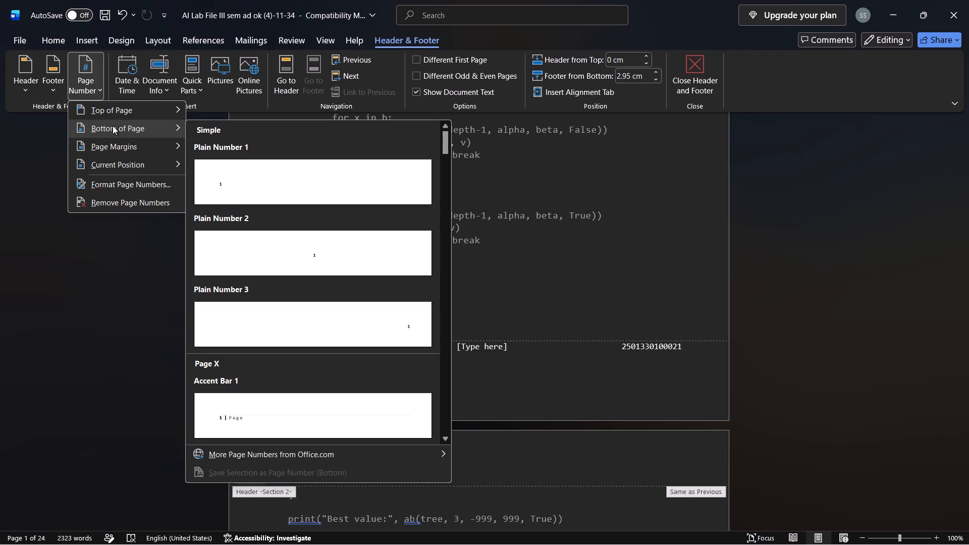
click(261, 252)
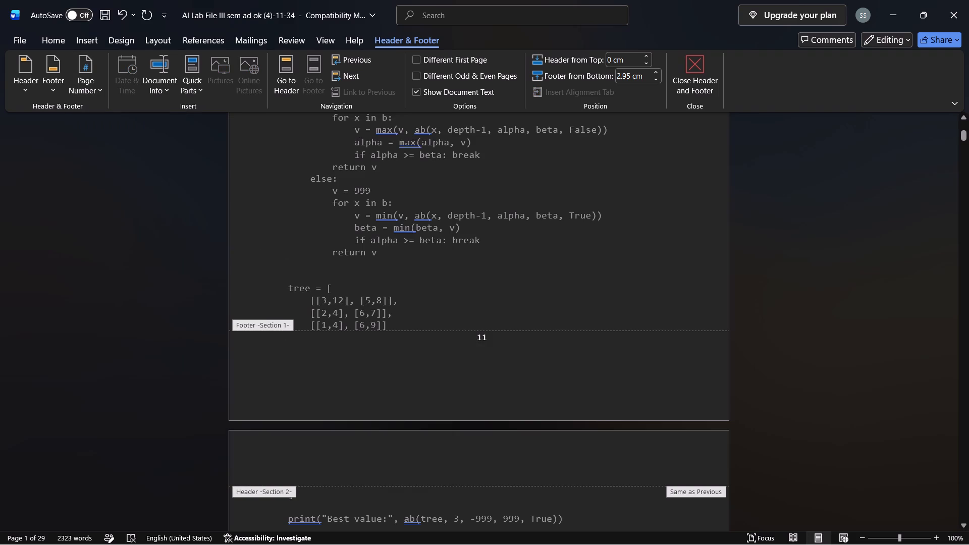
scroll(392, 378, down, 5)
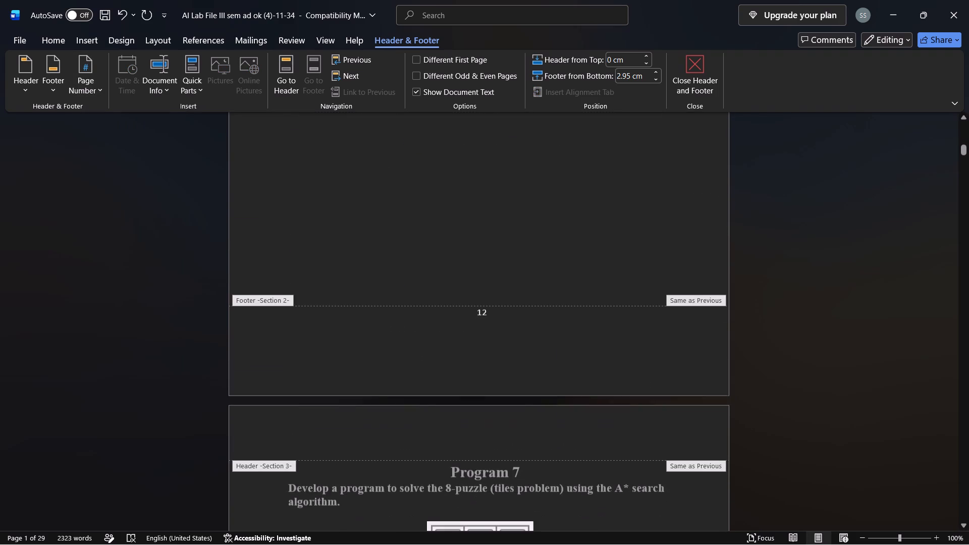
click(173, 340)
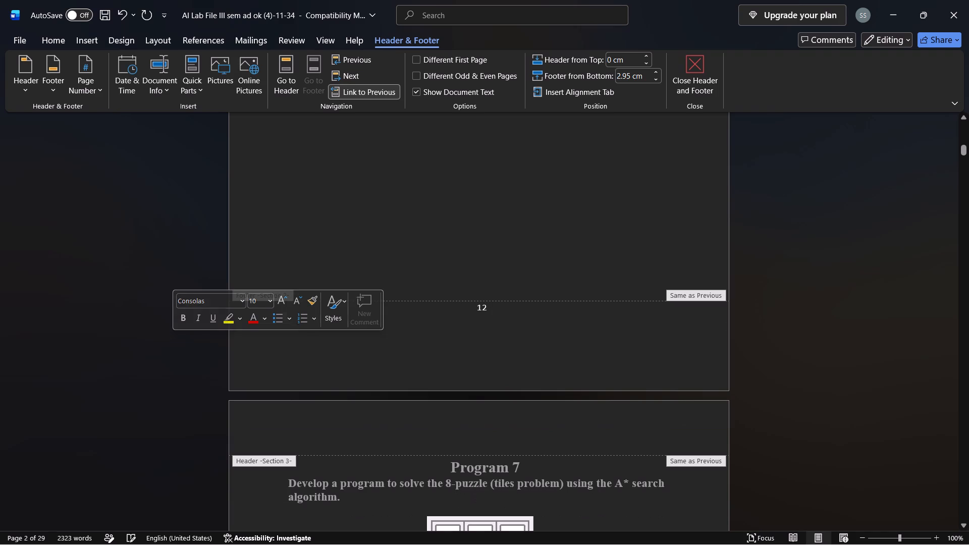
click(168, 438)
scroll(168, 438, up, 5)
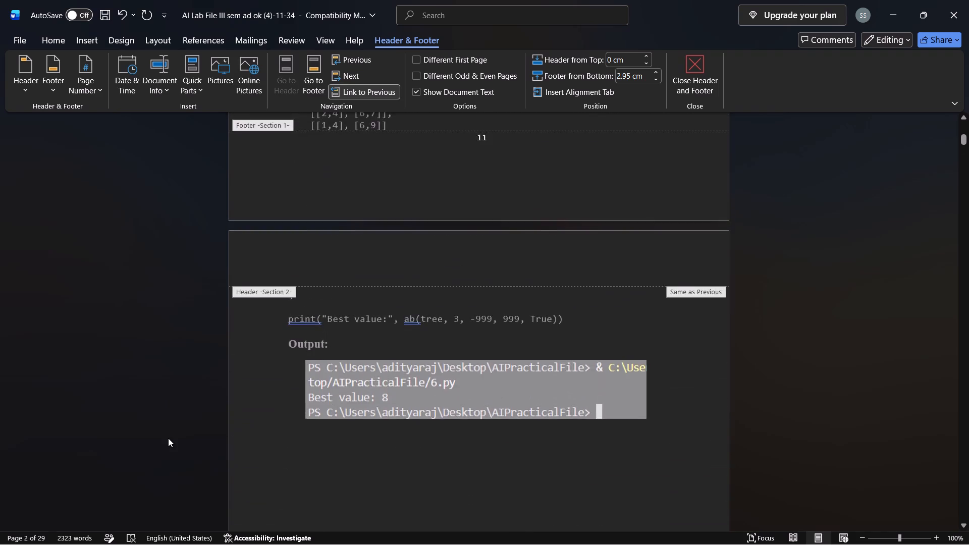
Enter the student's full name at the start of the line below the page number in the first page's footer.
scroll(168, 438, up, 4)
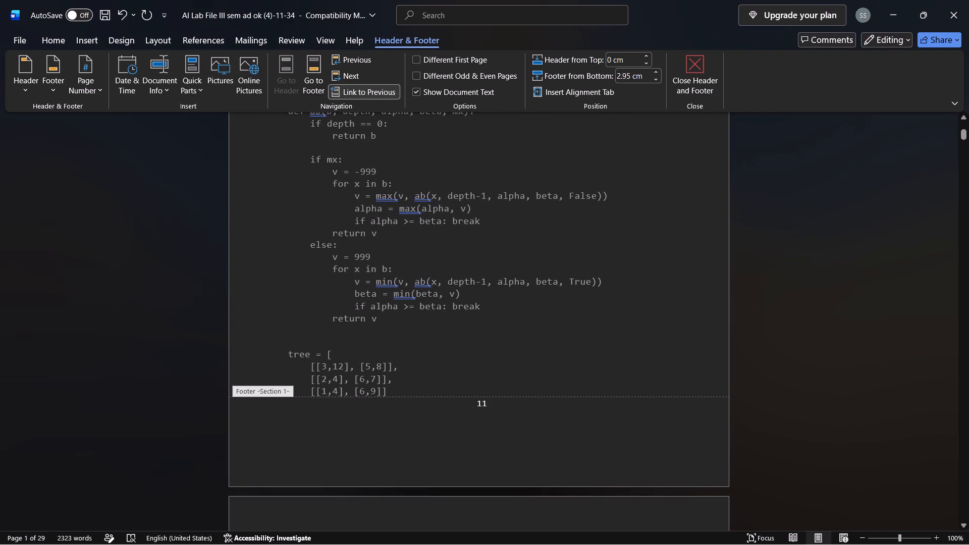
click(297, 410)
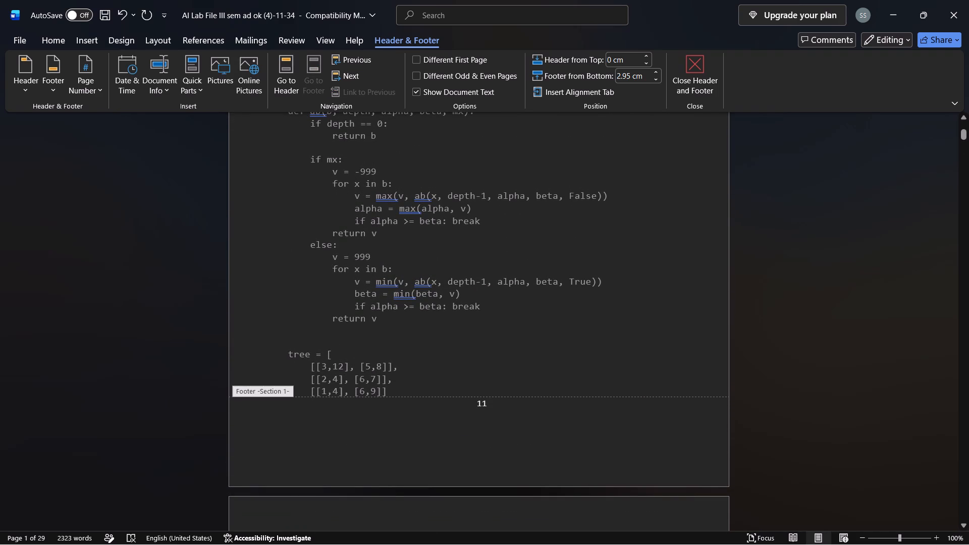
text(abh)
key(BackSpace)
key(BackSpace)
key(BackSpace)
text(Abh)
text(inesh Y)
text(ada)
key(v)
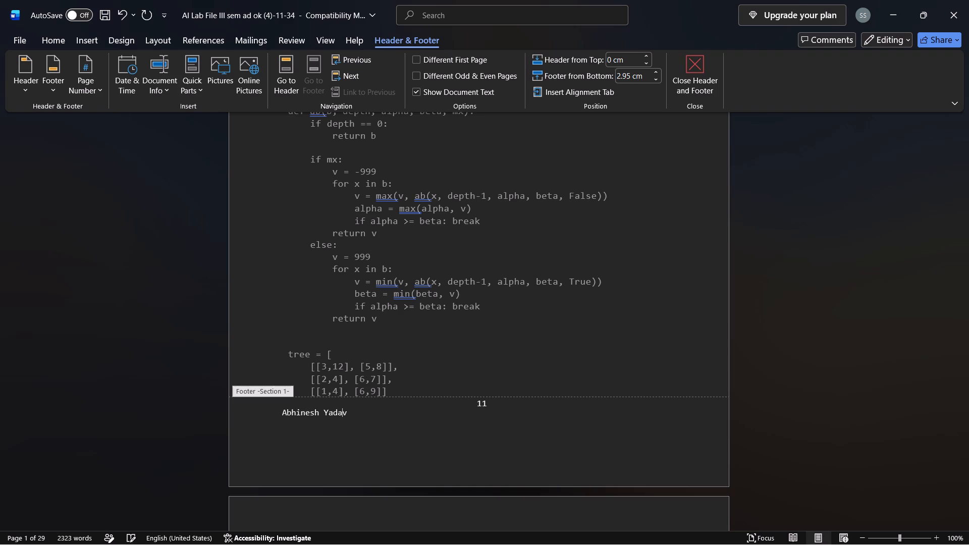
Enter the student ID number at the far end of the footer line that holds the student's name.
click(623, 412)
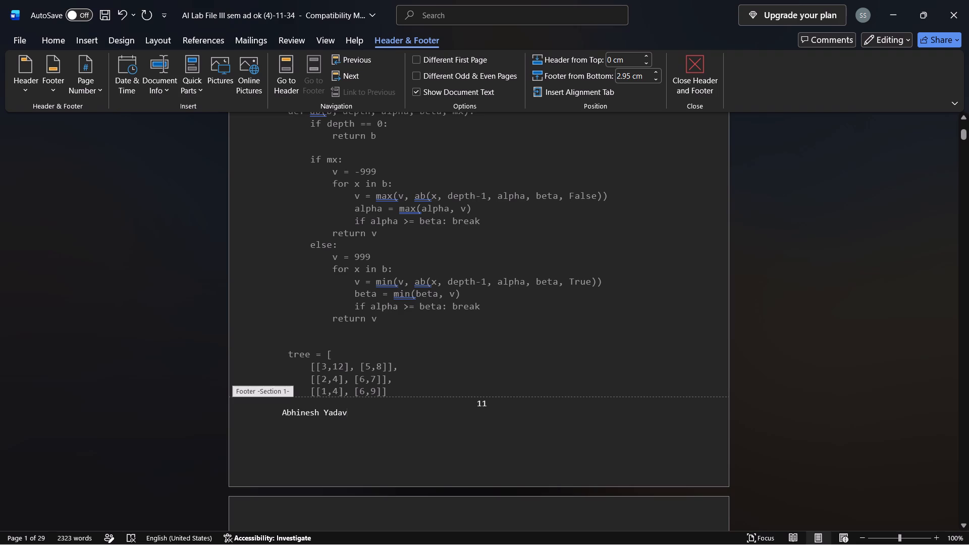
double_click(623, 412)
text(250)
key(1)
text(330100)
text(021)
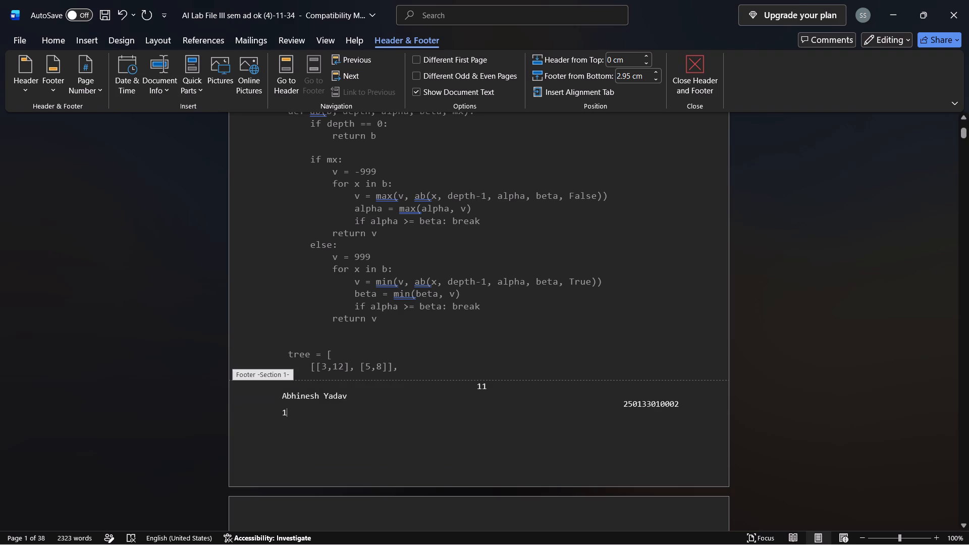
Replace the gap before the ID number with spaces so the whole number fits on the name's line, and check the following page's footer.
click(624, 408)
key(BackSpace)
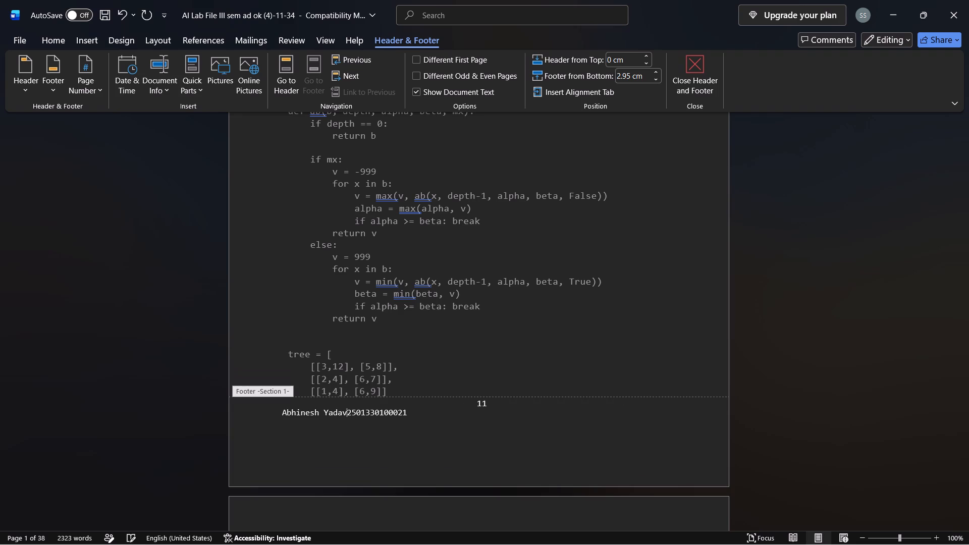
key(ctrl+z)
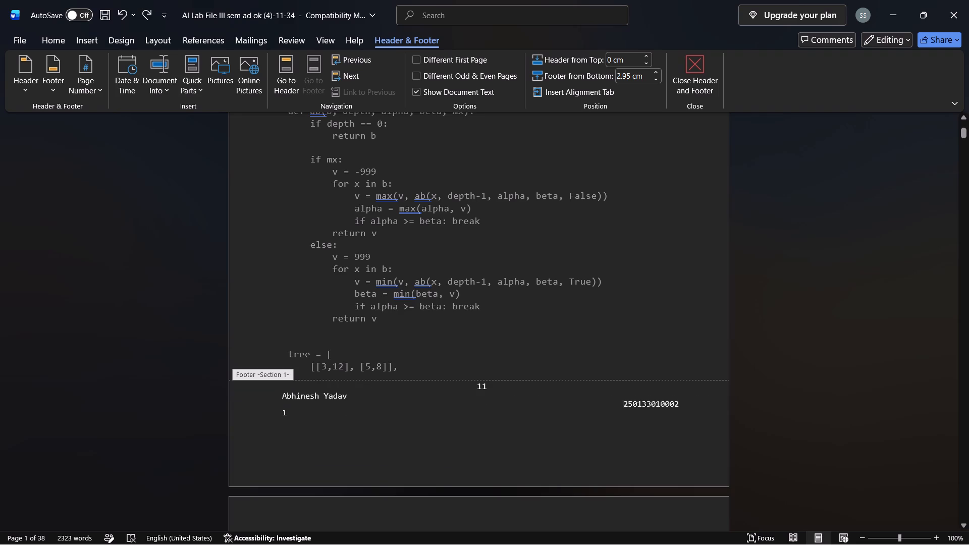
key(BackSpace)
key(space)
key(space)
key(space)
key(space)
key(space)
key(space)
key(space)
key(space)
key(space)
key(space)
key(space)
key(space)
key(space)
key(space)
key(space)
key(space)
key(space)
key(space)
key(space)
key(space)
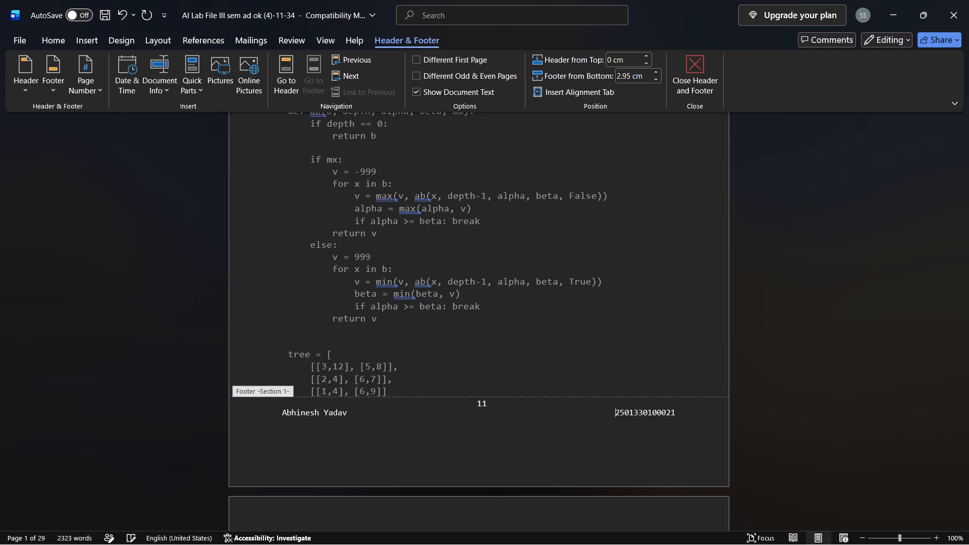
key(ctrl+z)
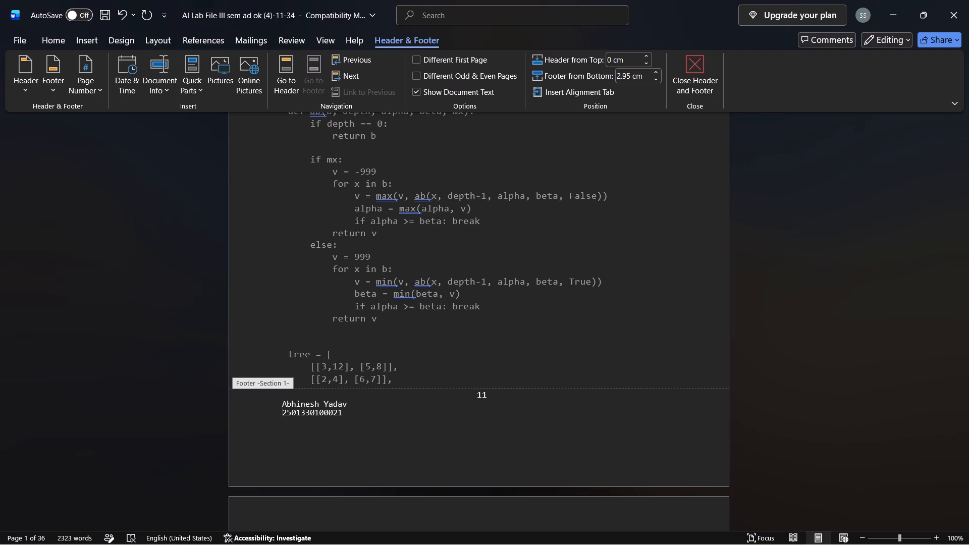
key(ctrl+z)
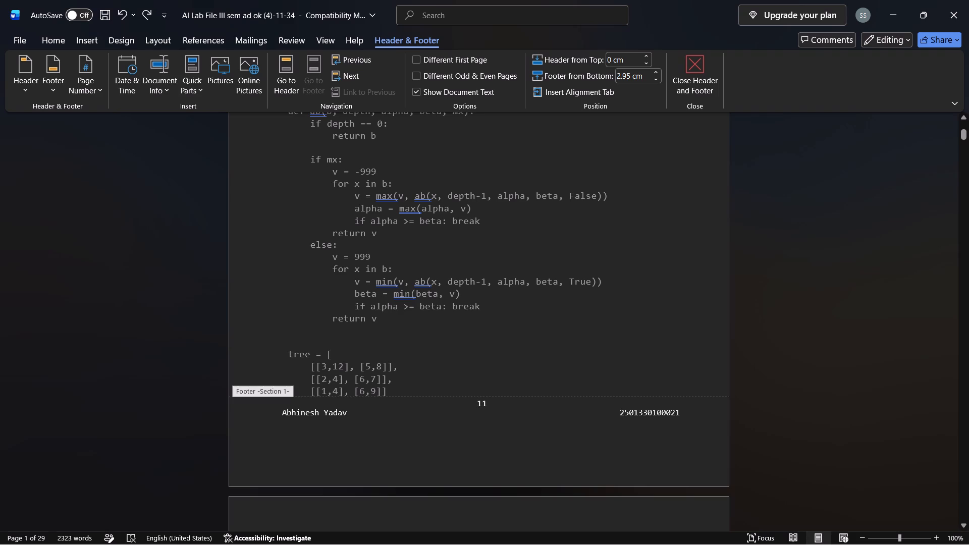
scroll(666, 419, down, 7)
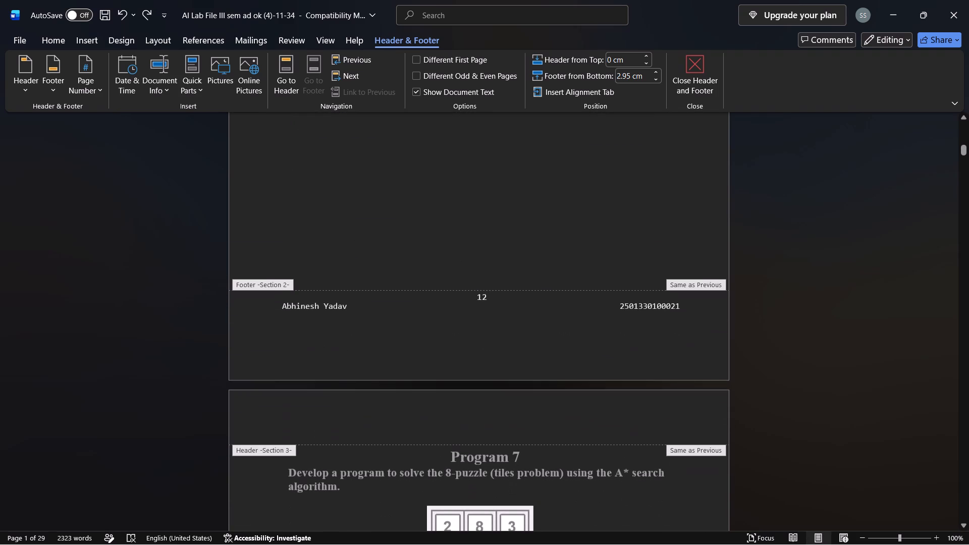
scroll(666, 419, down, 1)
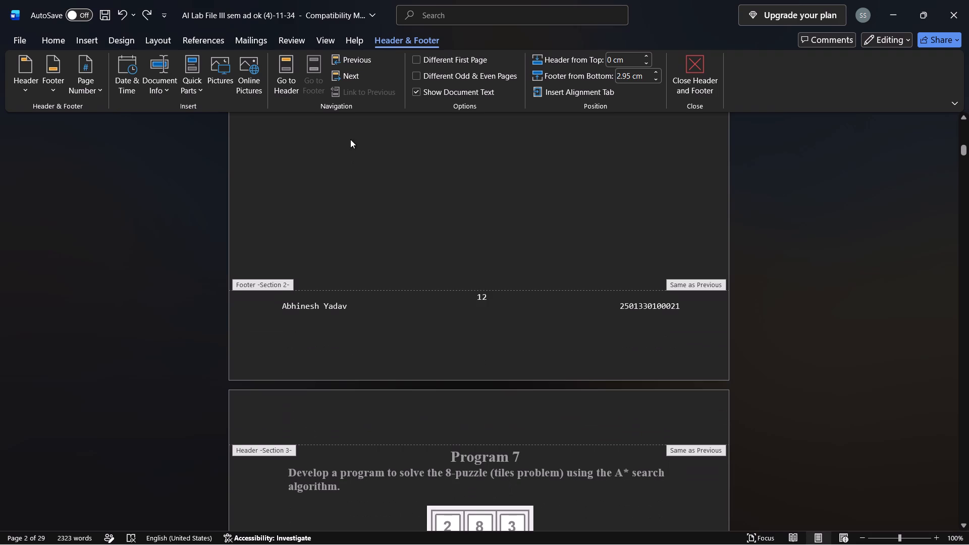
Export the document as a PDF named Abhinesh in Downloads and check the footers of its first pages.
click(19, 35)
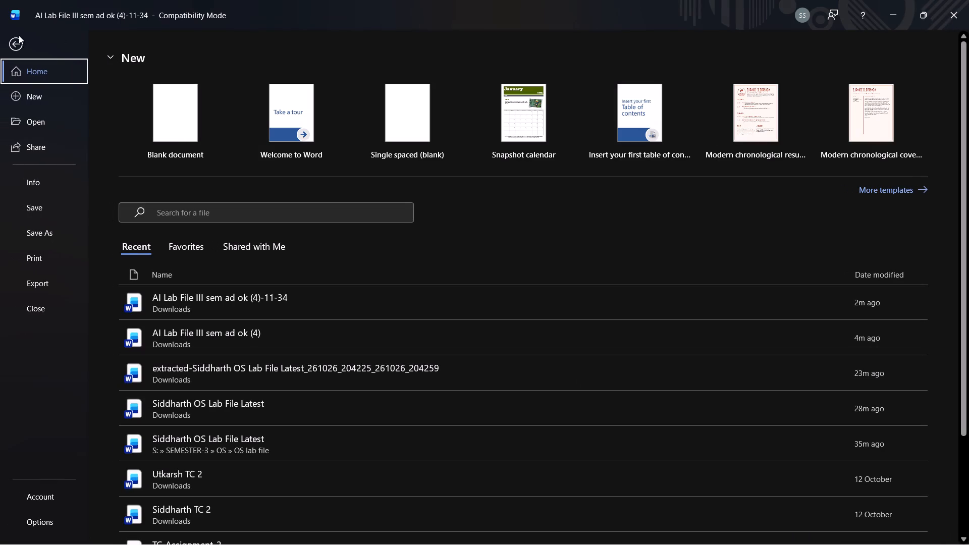
click(42, 287)
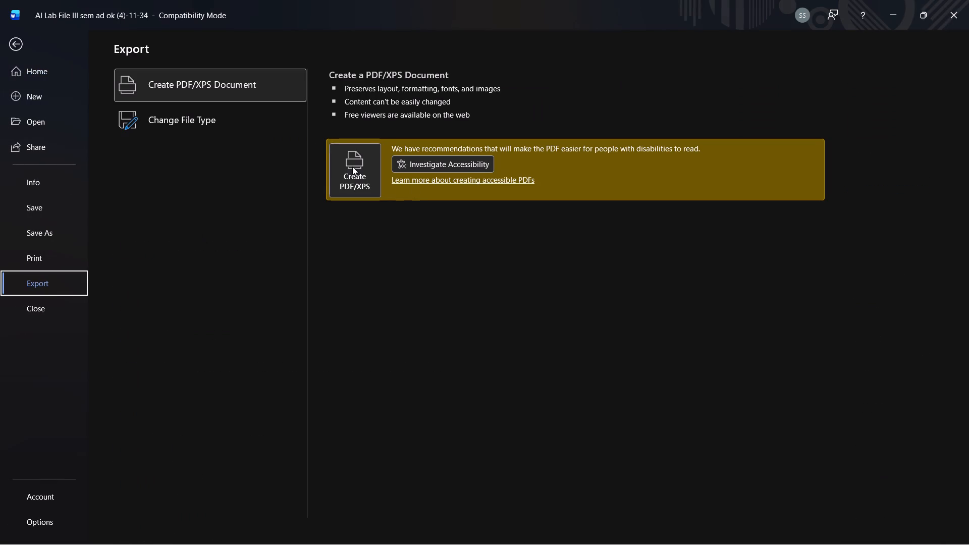
click(352, 166)
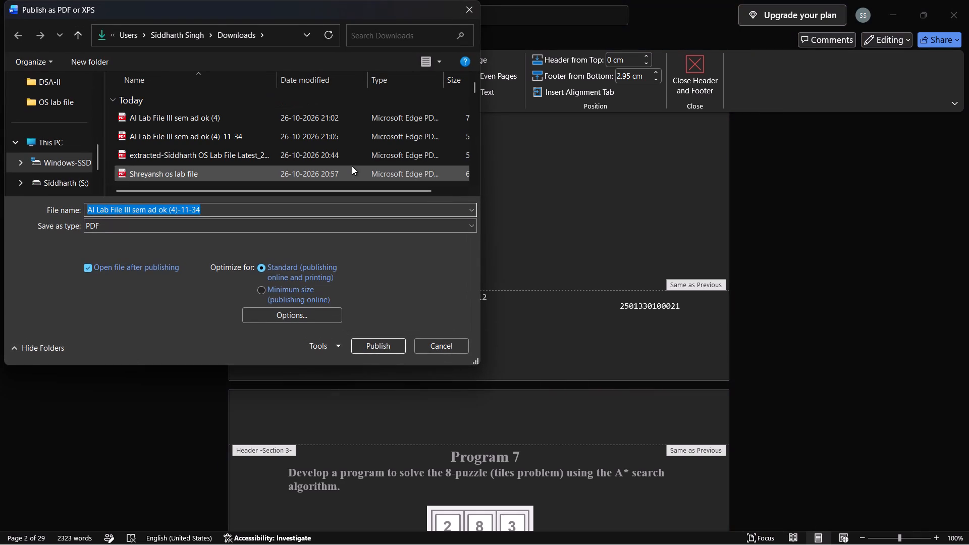
key(BackSpace)
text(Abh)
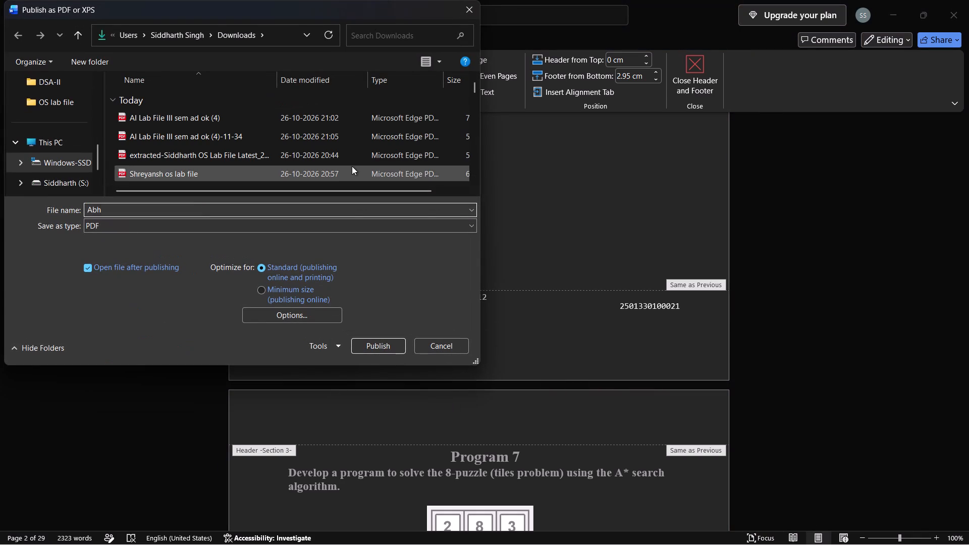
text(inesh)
click(395, 341)
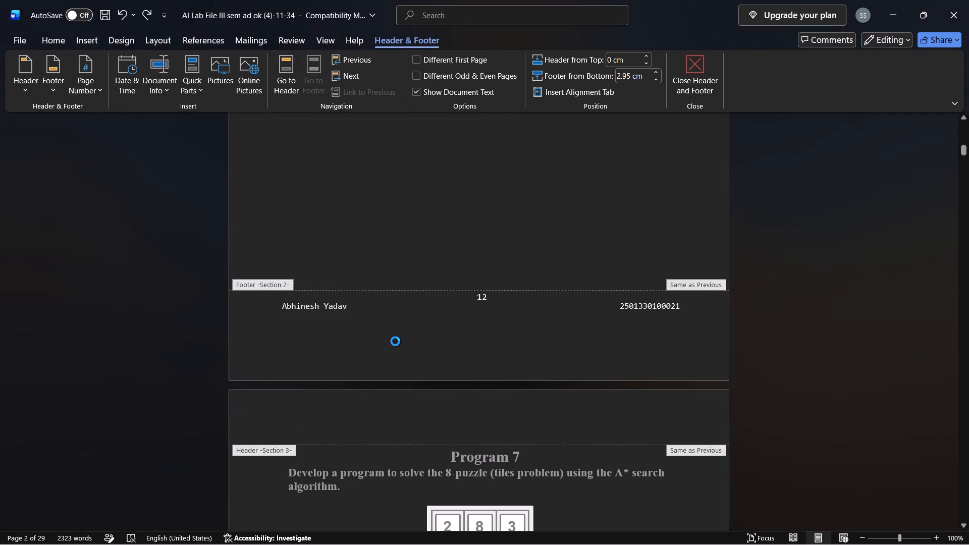
scroll(395, 341, down, 10)
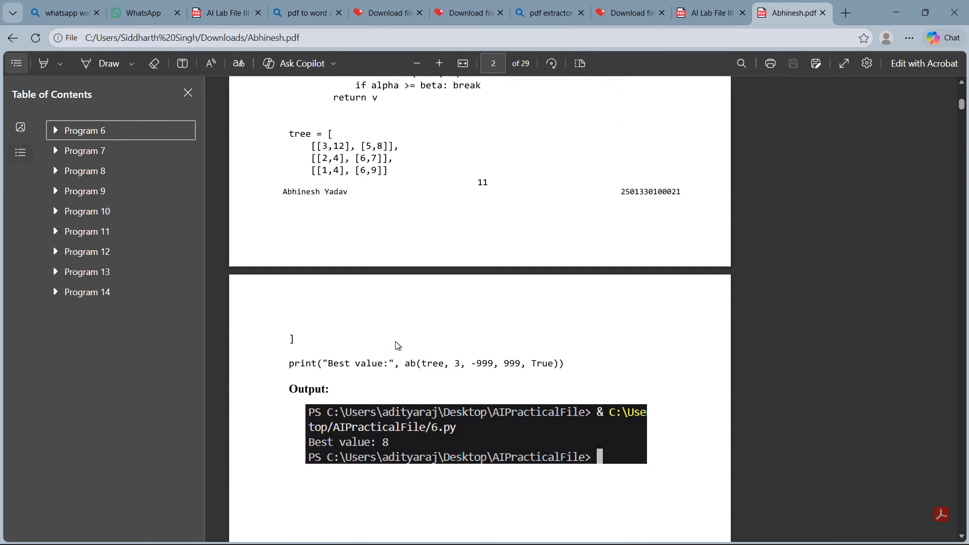
scroll(395, 341, down, 4)
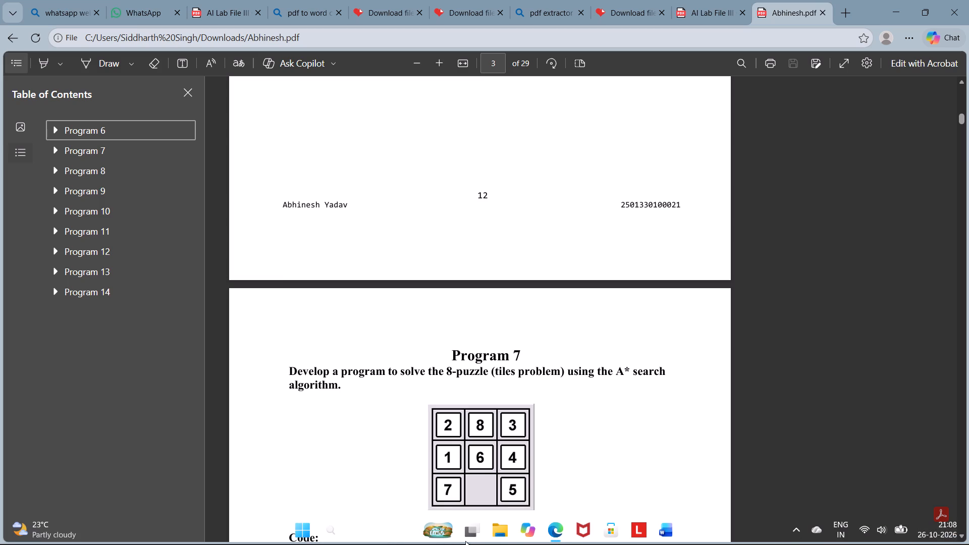
Switch to File Explorer and copy the Abhinesh PDF from the Downloads folder.
click(496, 535)
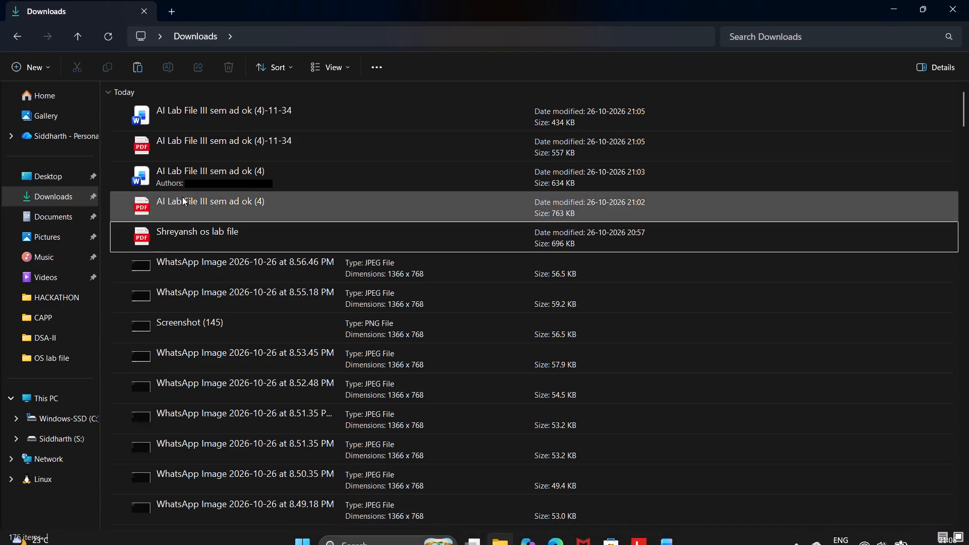
click(53, 192)
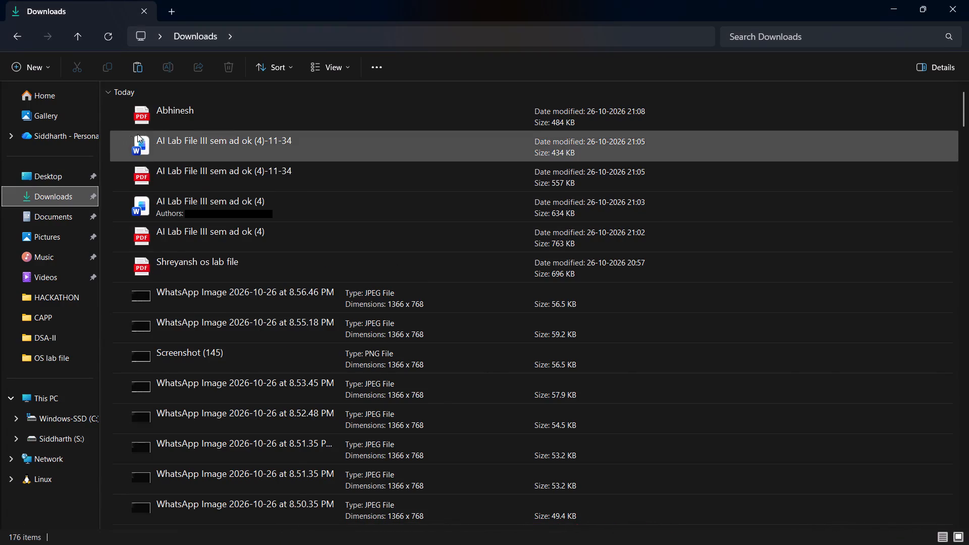
click(165, 118)
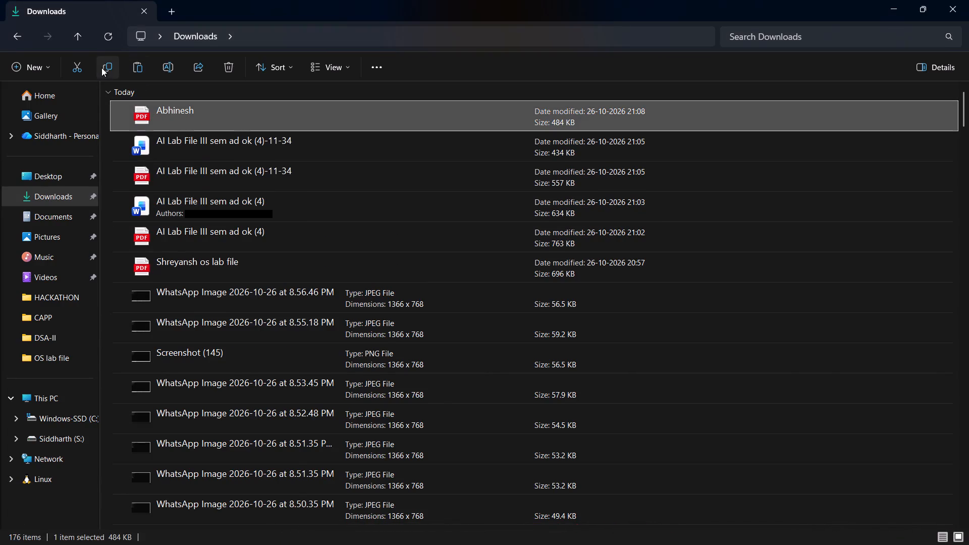
click(101, 68)
click(111, 72)
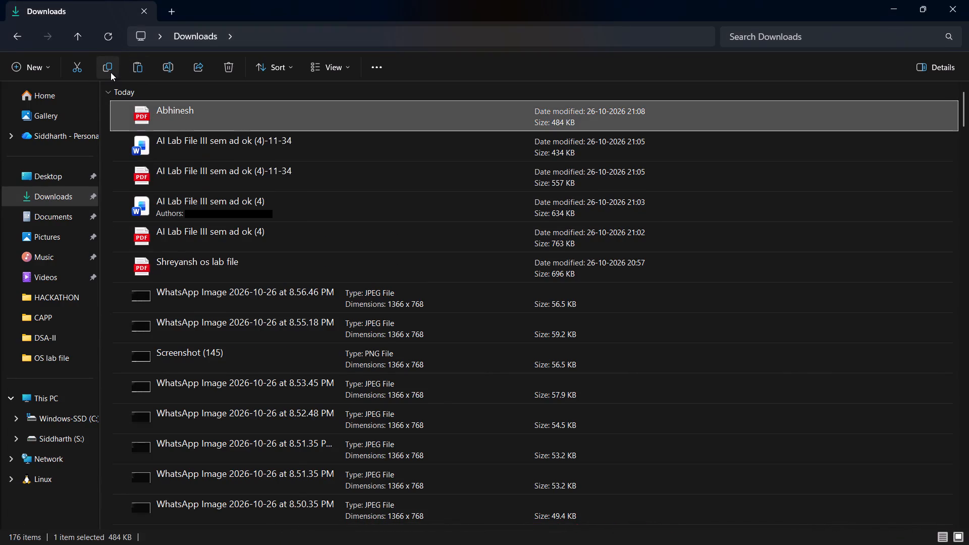
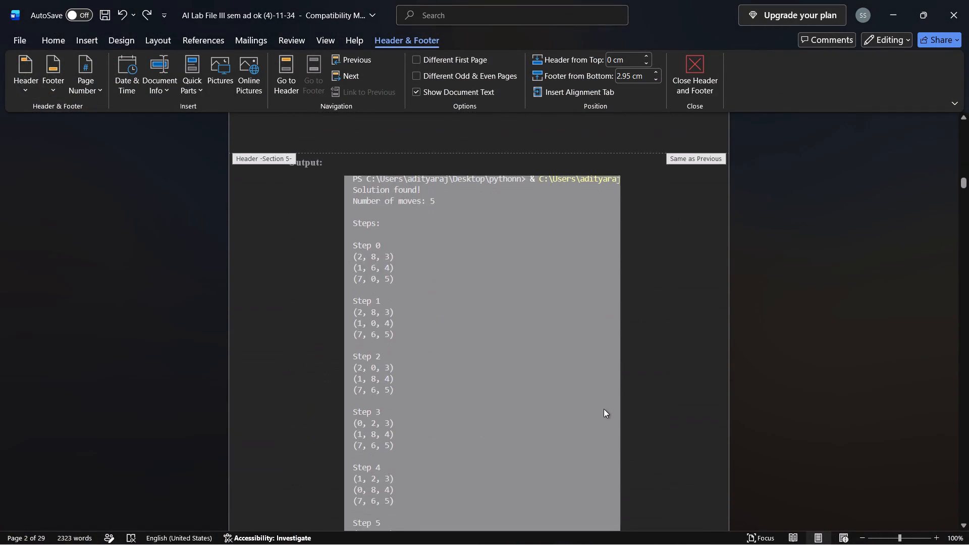
Check the footers through page 16 and close header and footer editing.
scroll(604, 409, down, 4)
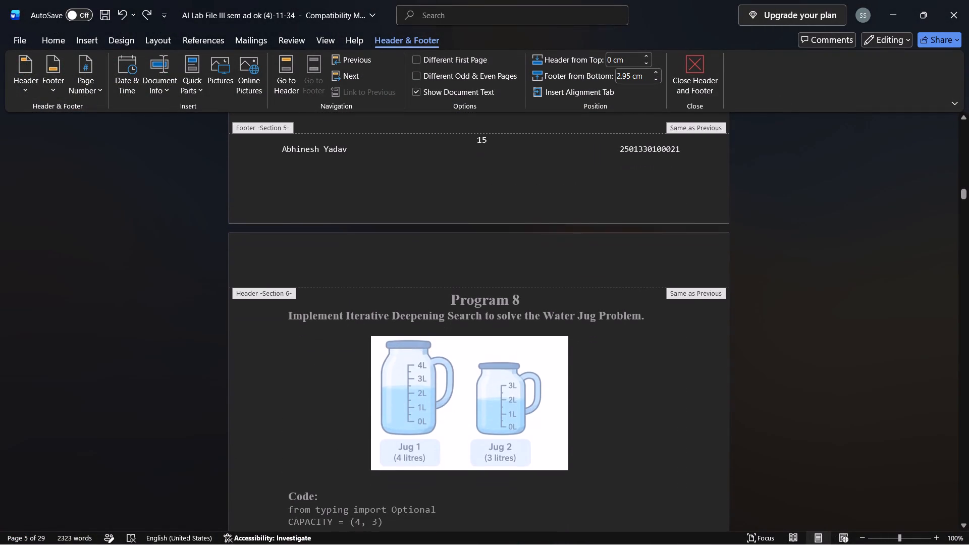
scroll(604, 409, down, 7)
click(876, 299)
click(876, 299)
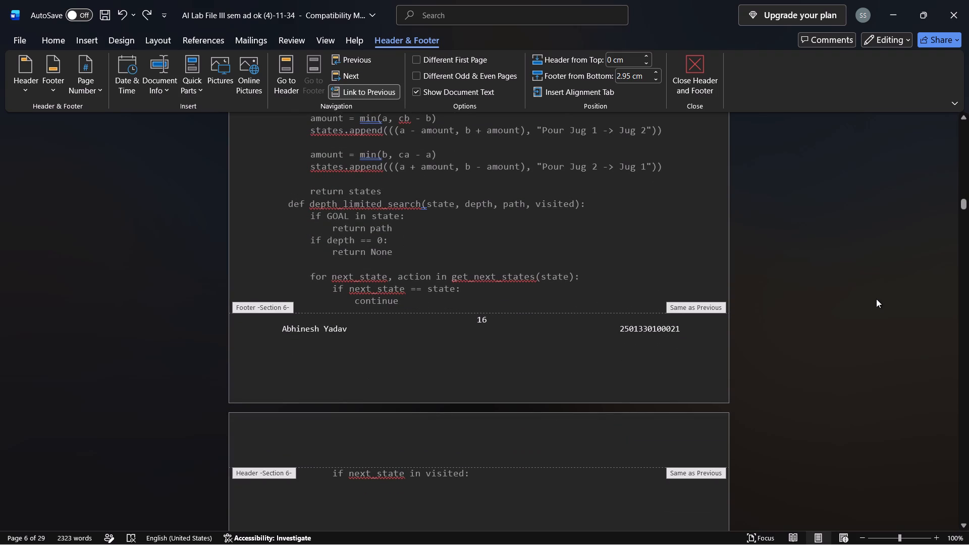
click(704, 73)
Examine the page layout and footers from Program 6 through the iterative deepening code of Program 8.
scroll(617, 335, up, 20)
scroll(617, 335, up, 4)
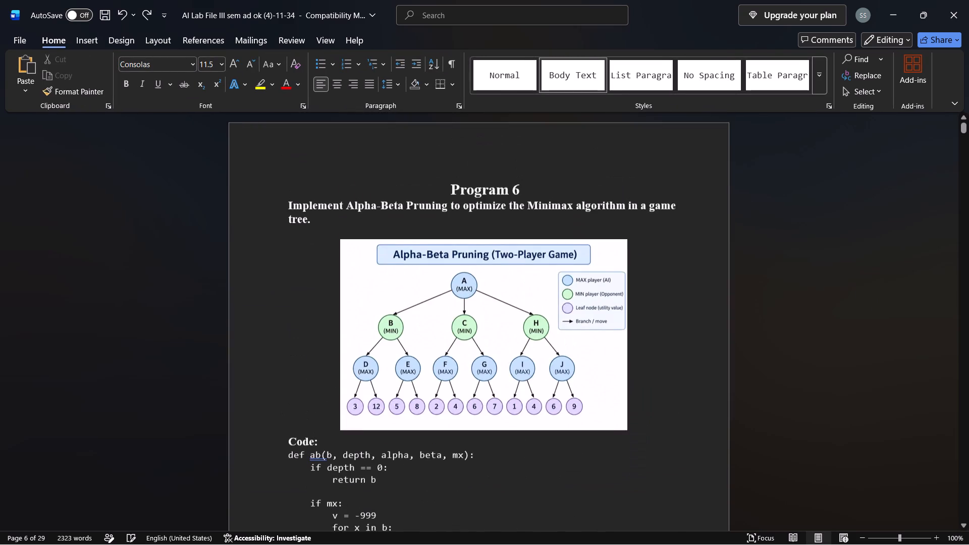
scroll(617, 335, down, 11)
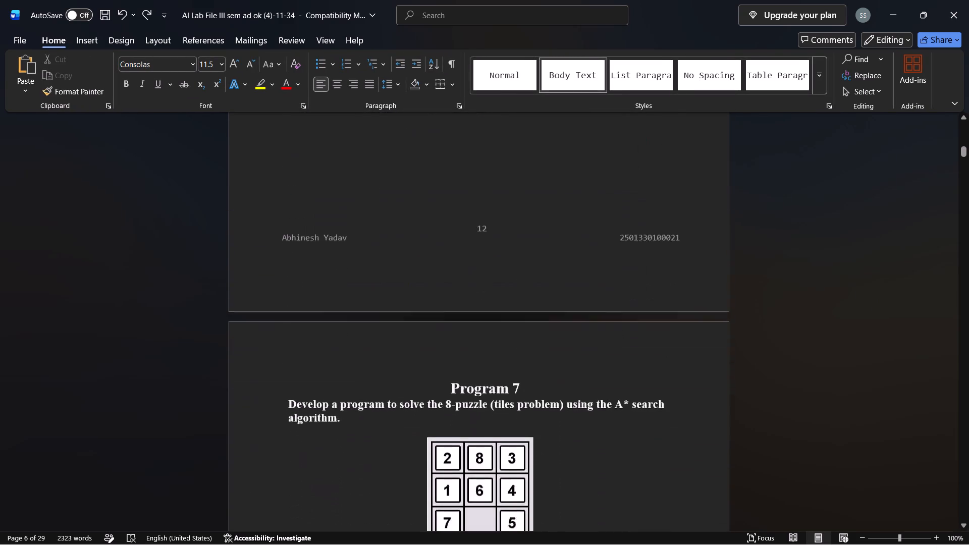
scroll(617, 335, down, 8)
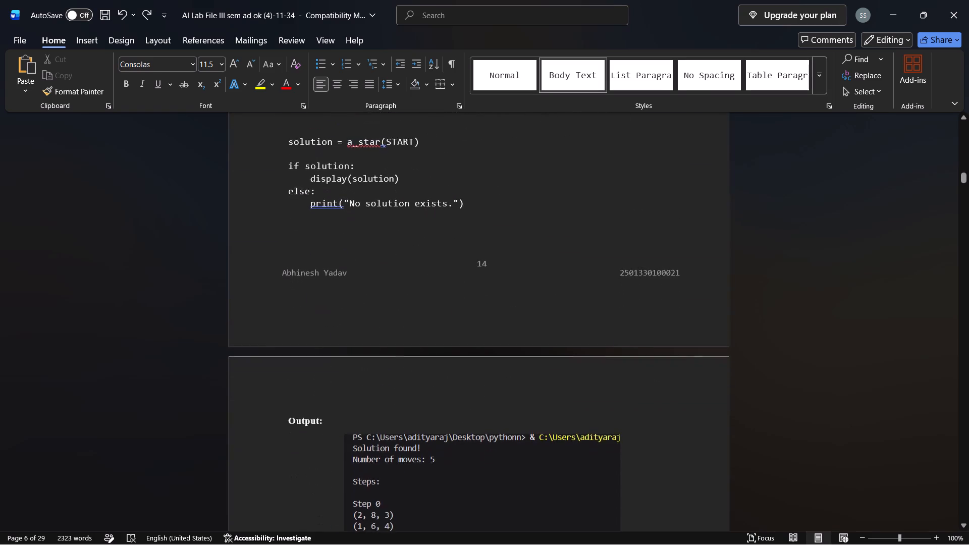
scroll(617, 335, down, 4)
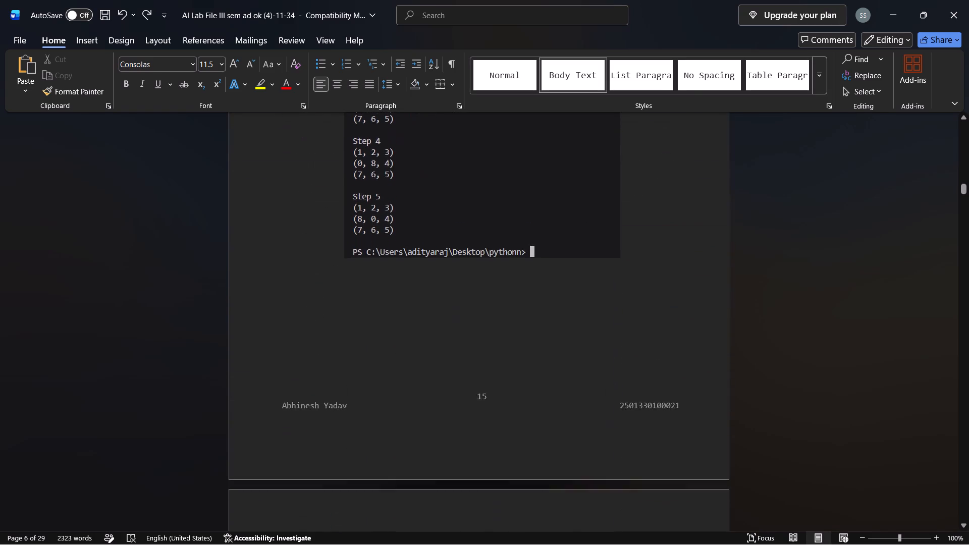
scroll(617, 335, down, 6)
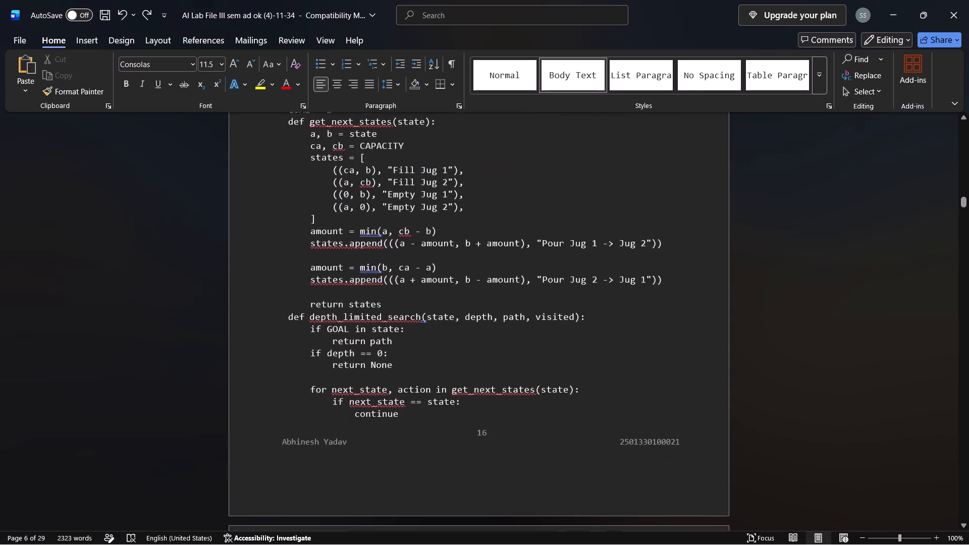
scroll(617, 335, down, 5)
scroll(494, 337, down, 1)
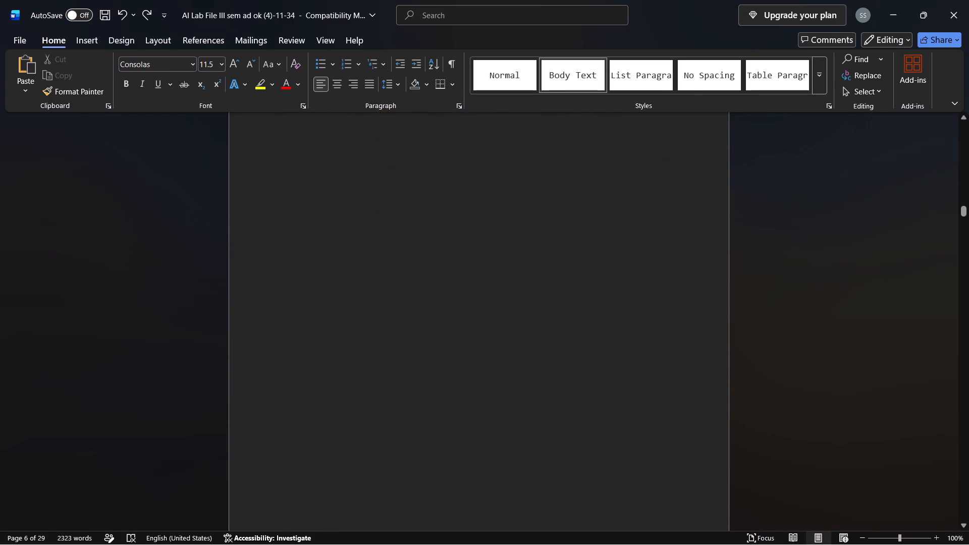
scroll(494, 337, down, 2)
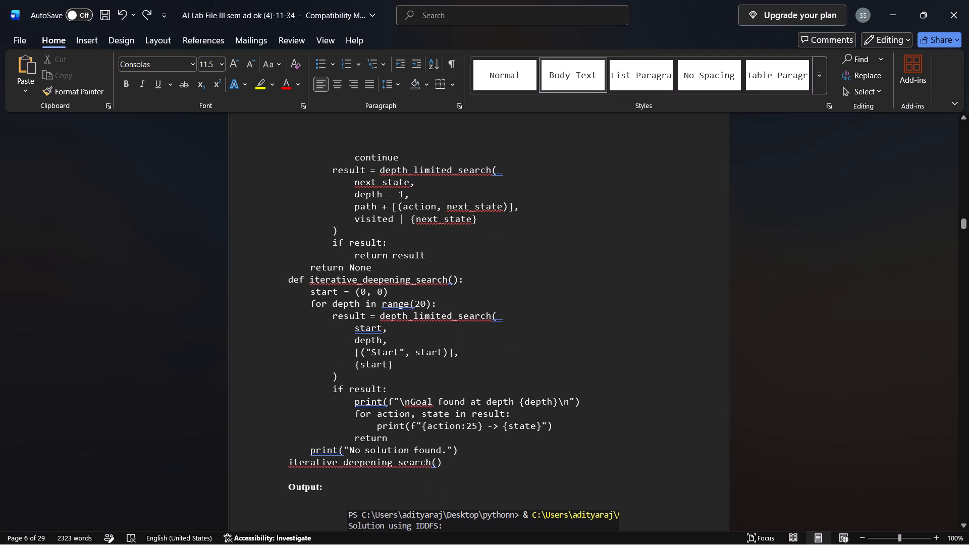
Remove the indent and break before Program 8's "continue" line to bring it up to the page with "if next_state in visited:".
click(358, 139)
key(Left)
key(BackSpace)
key(BackSpace)
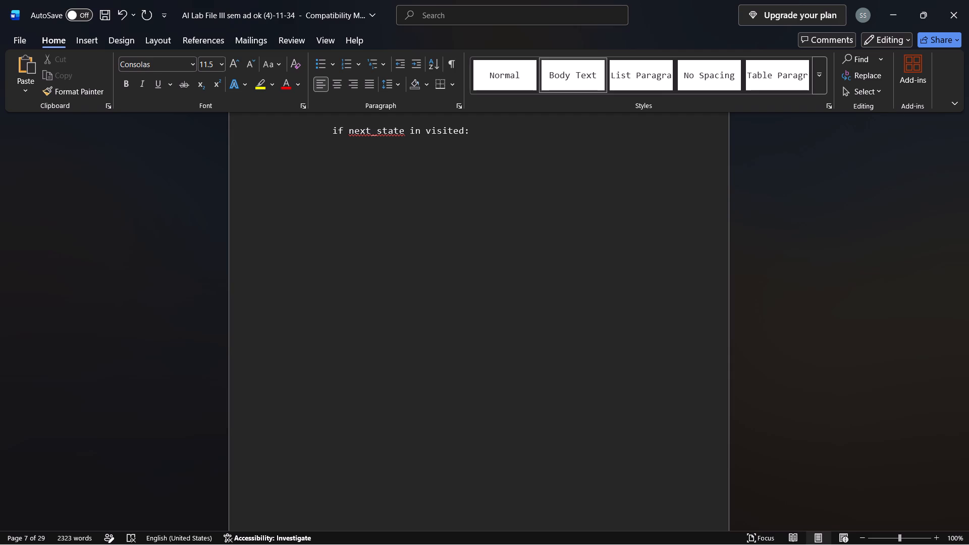
scroll(380, 182, down, 4)
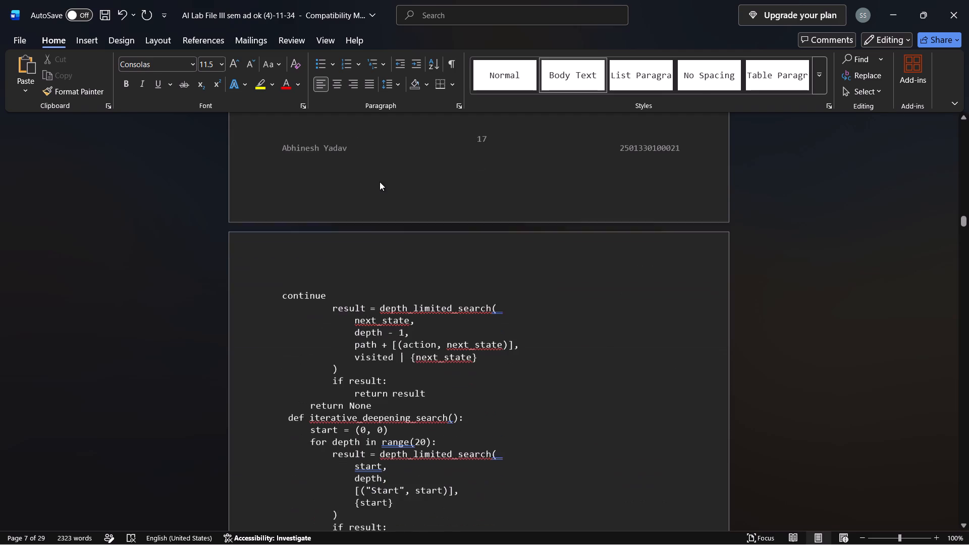
click(286, 271)
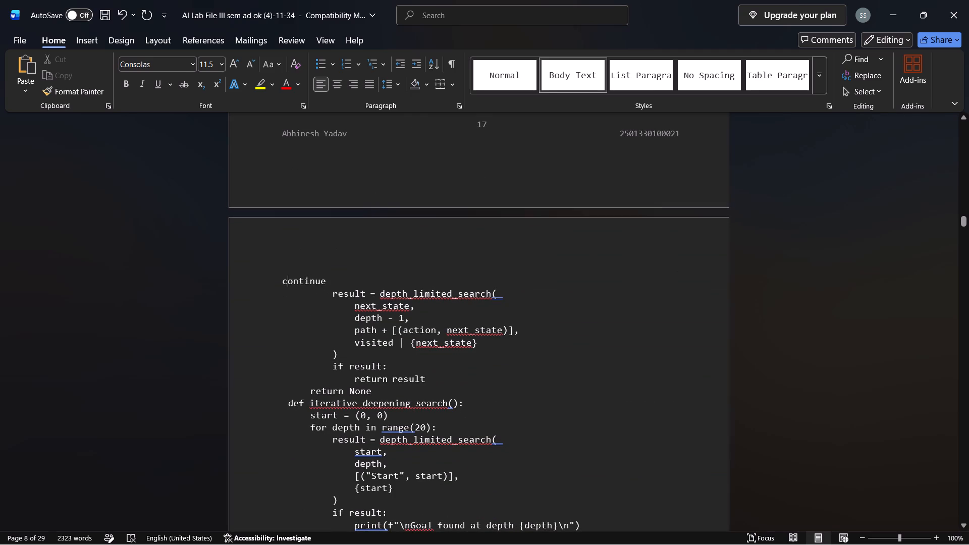
key(Left)
key(BackSpace)
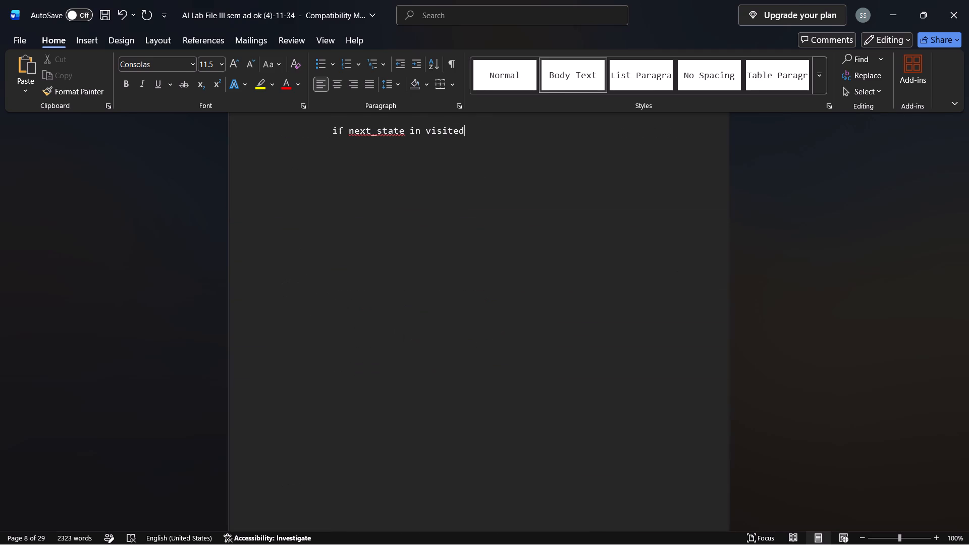
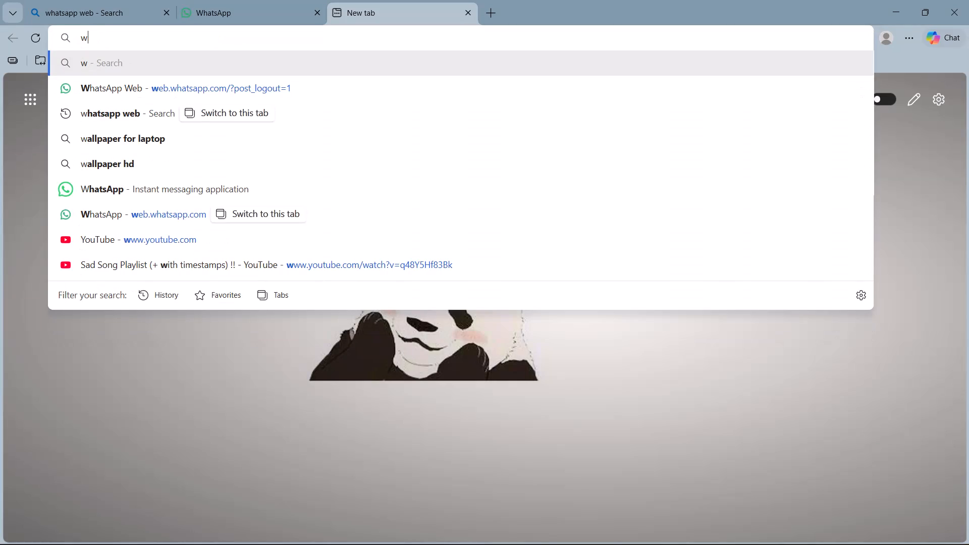
Search the web for a Word to PDF converter and open iLovePDF's conversion page.
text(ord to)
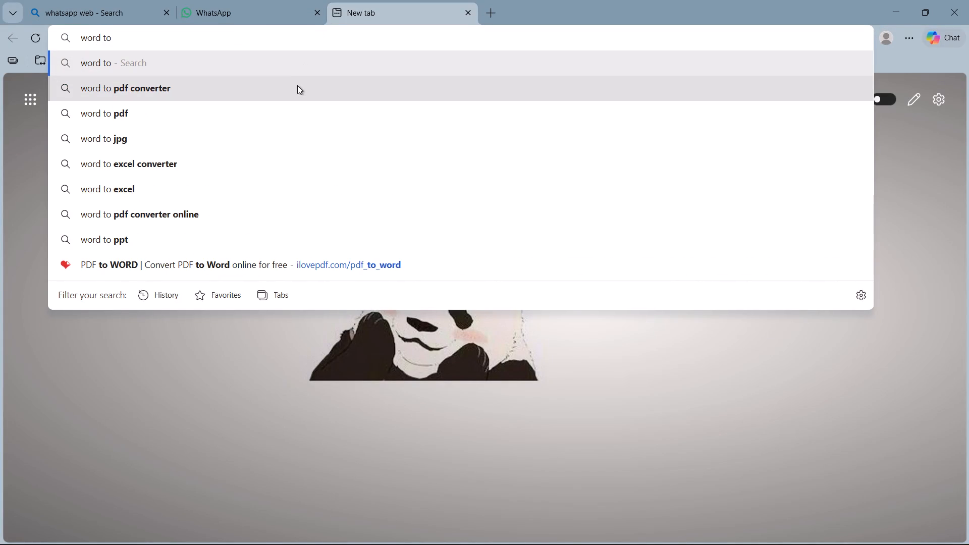
click(140, 83)
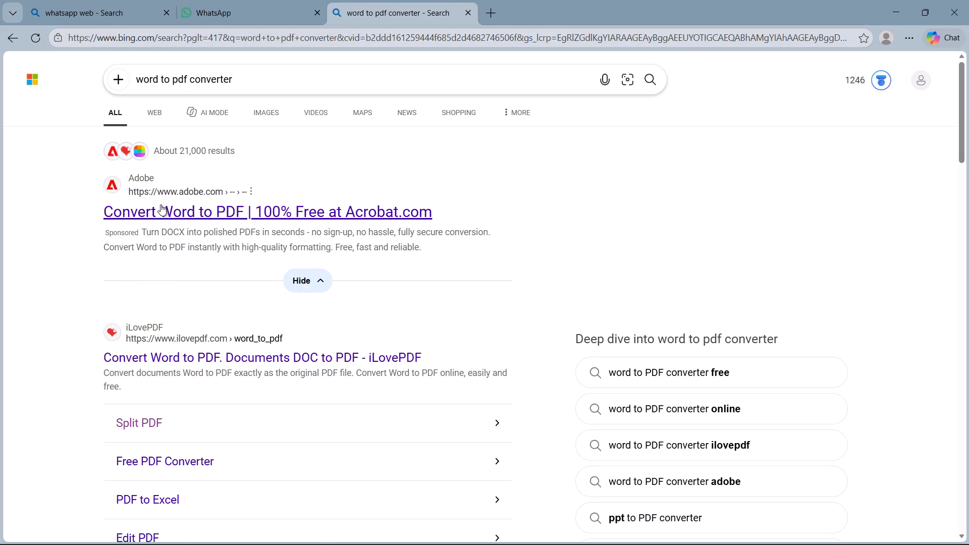
click(143, 357)
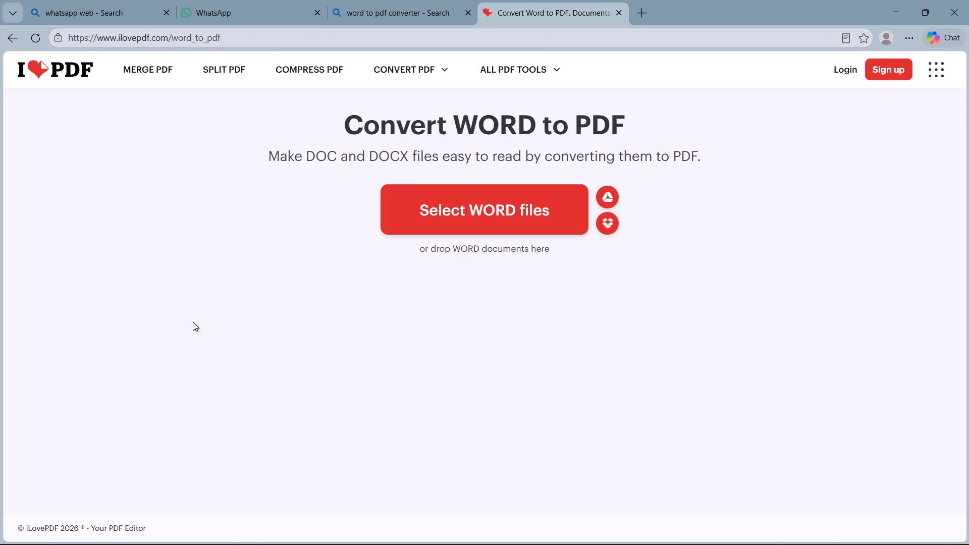
Convert the Word document AI_Updated_14 to PDF and download the converted file.
click(433, 213)
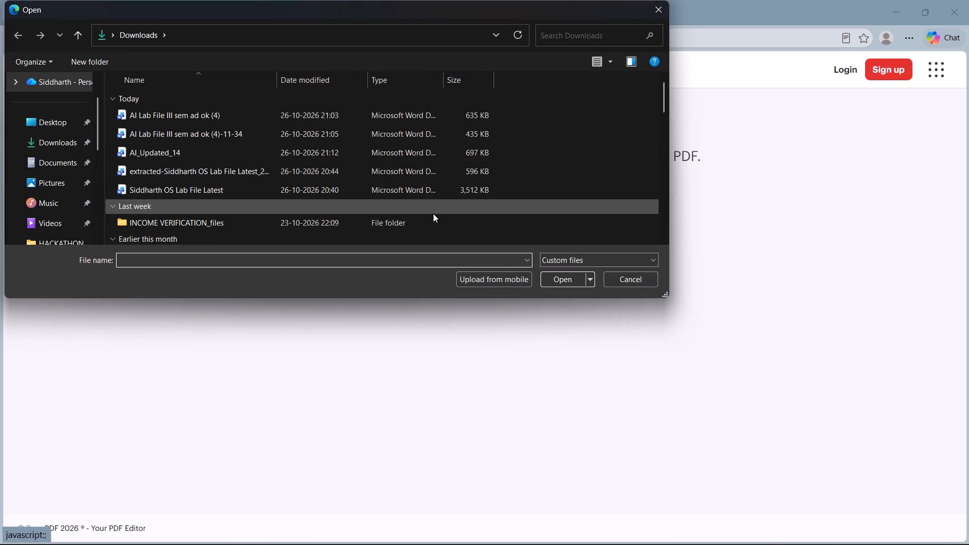
double_click(193, 150)
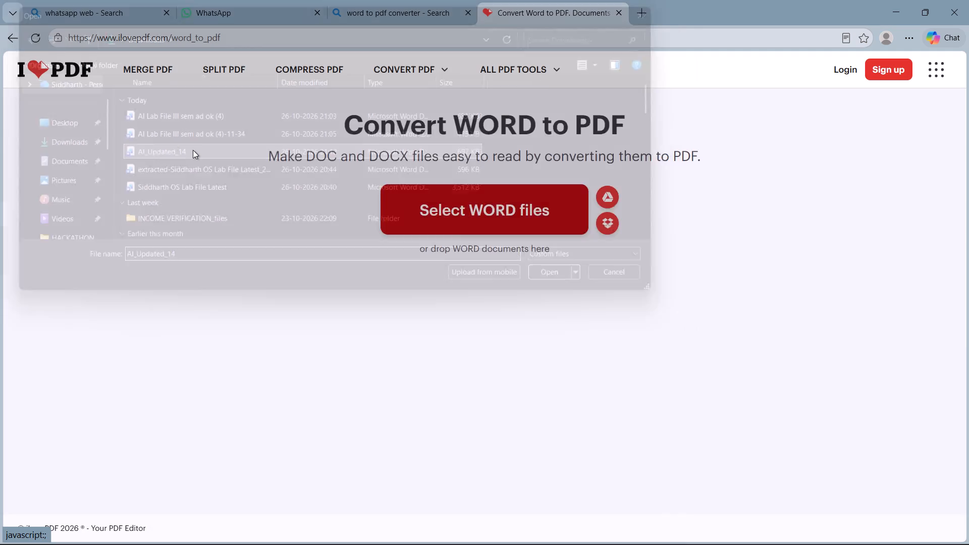
click(830, 505)
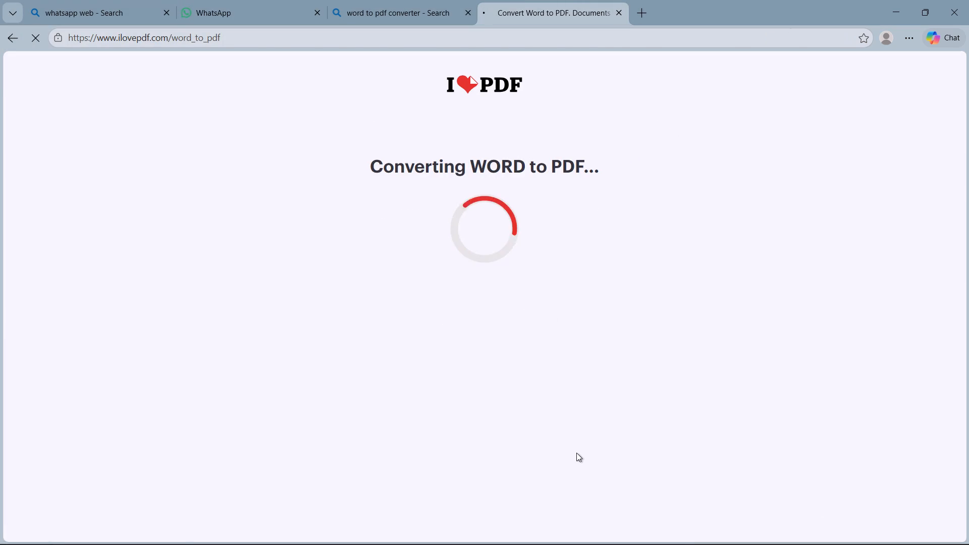
click(467, 157)
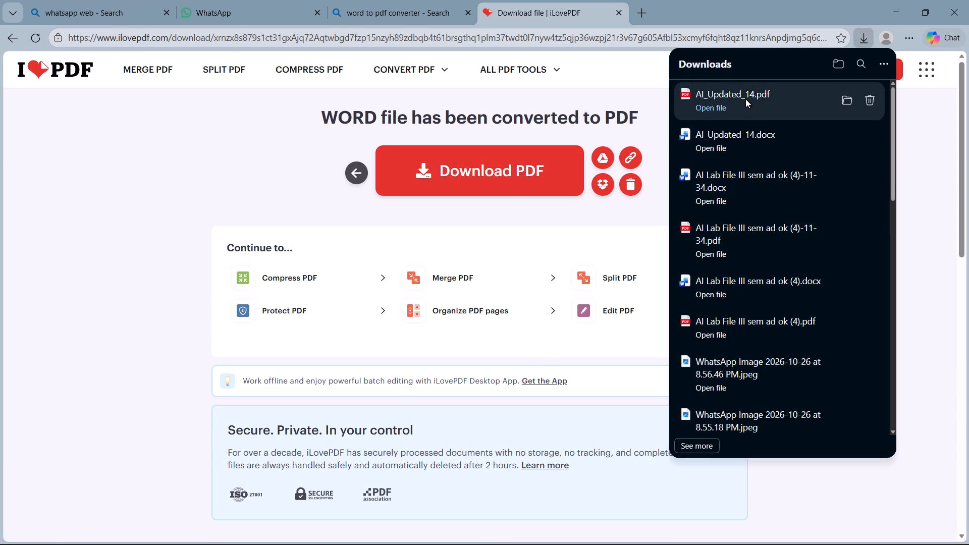
Open the downloaded AI_Updated_14.pdf and examine its pages and footers to find where Program 6 starts.
click(745, 99)
scroll(556, 390, down, 7)
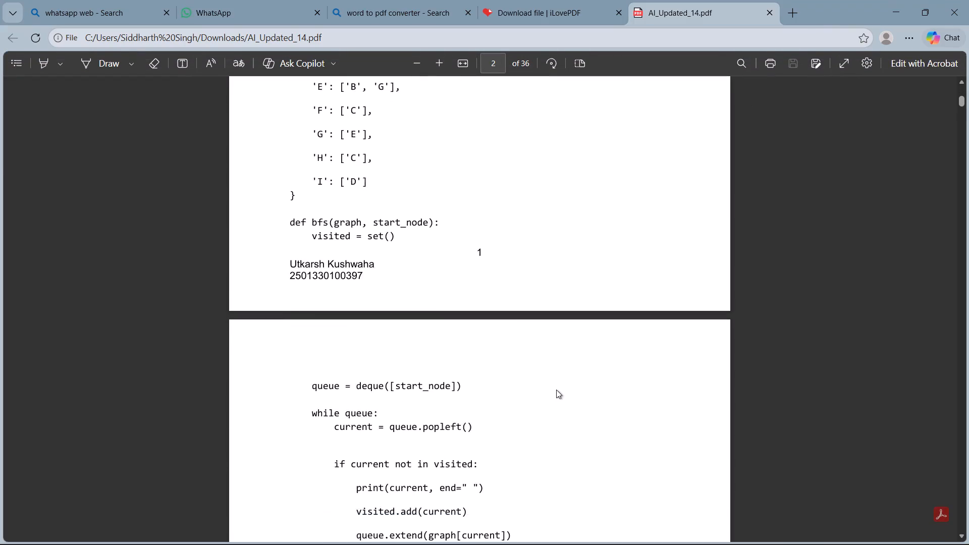
scroll(556, 390, down, 15)
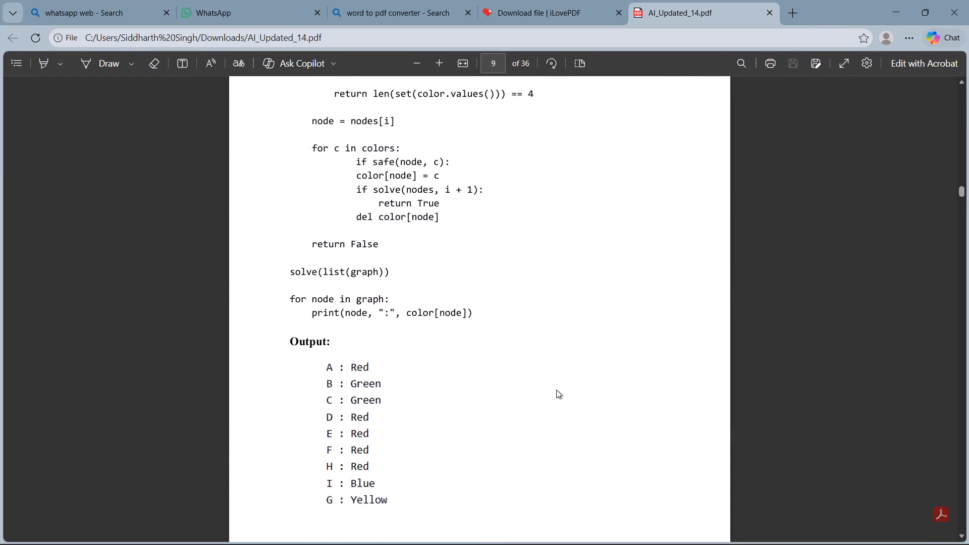
scroll(556, 390, down, 6)
scroll(556, 390, up, 1)
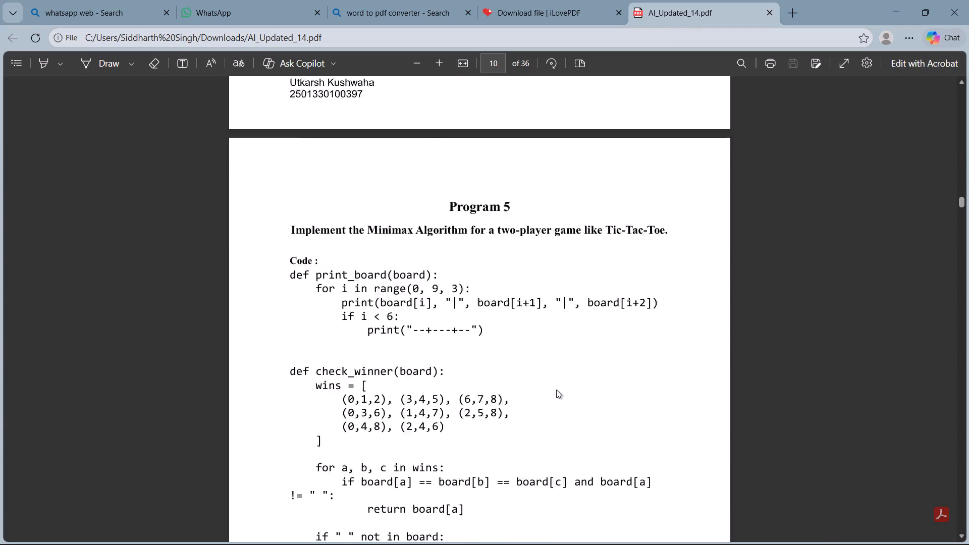
scroll(556, 390, up, 1)
scroll(556, 390, down, 5)
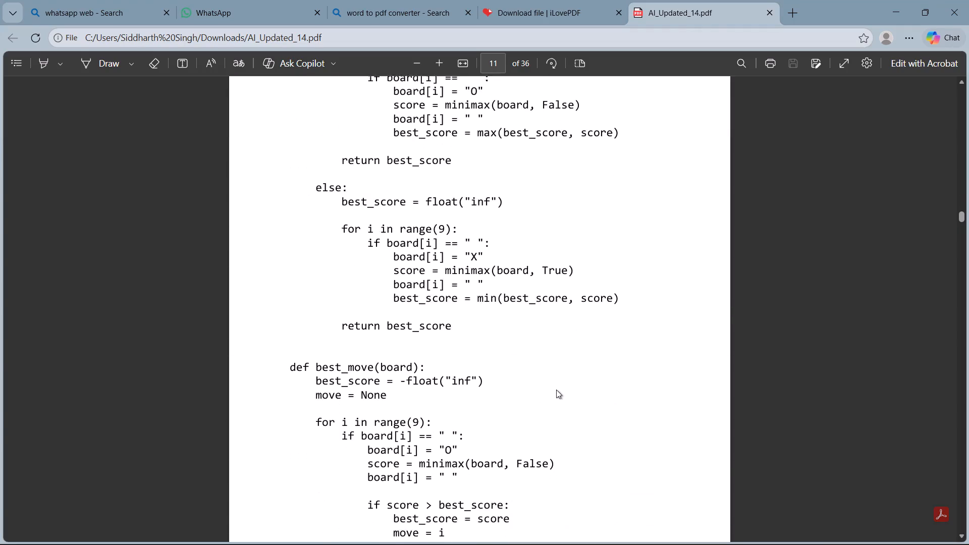
scroll(556, 390, down, 2)
scroll(556, 390, up, 1)
scroll(556, 390, down, 1)
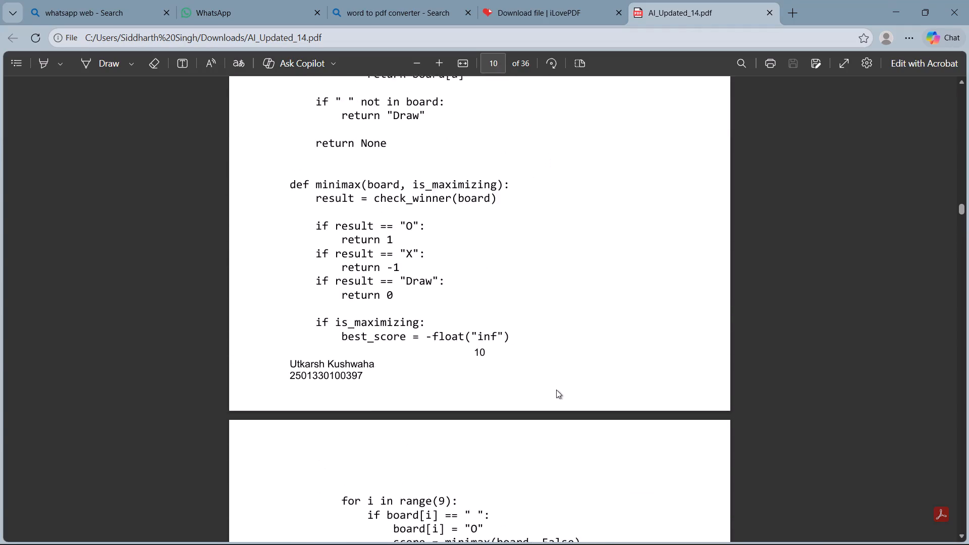
scroll(556, 390, down, 4)
scroll(556, 390, up, 2)
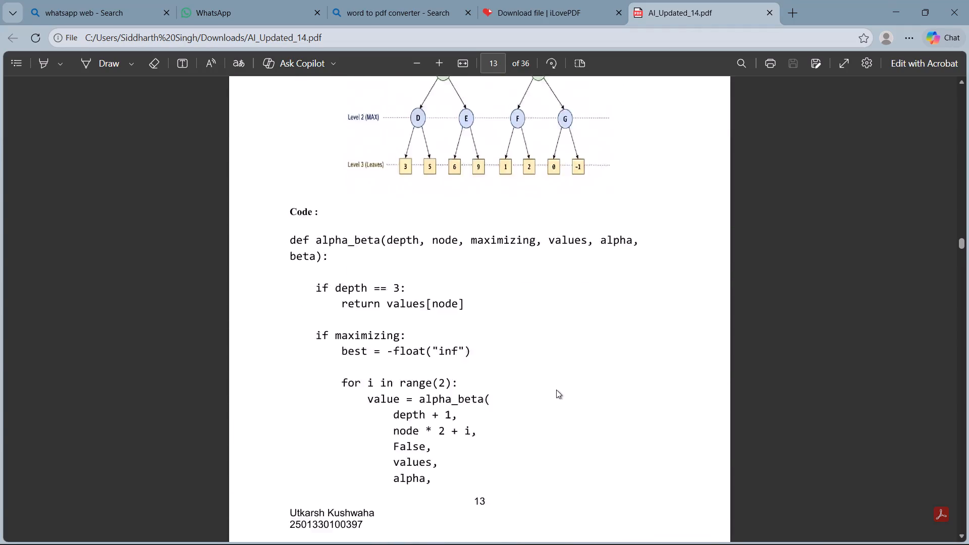
scroll(556, 390, up, 5)
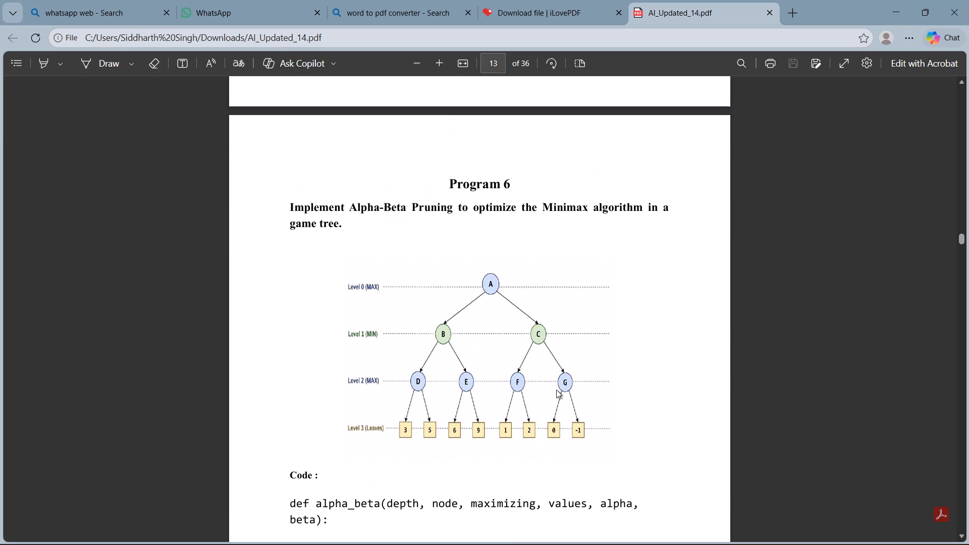
scroll(556, 390, up, 6)
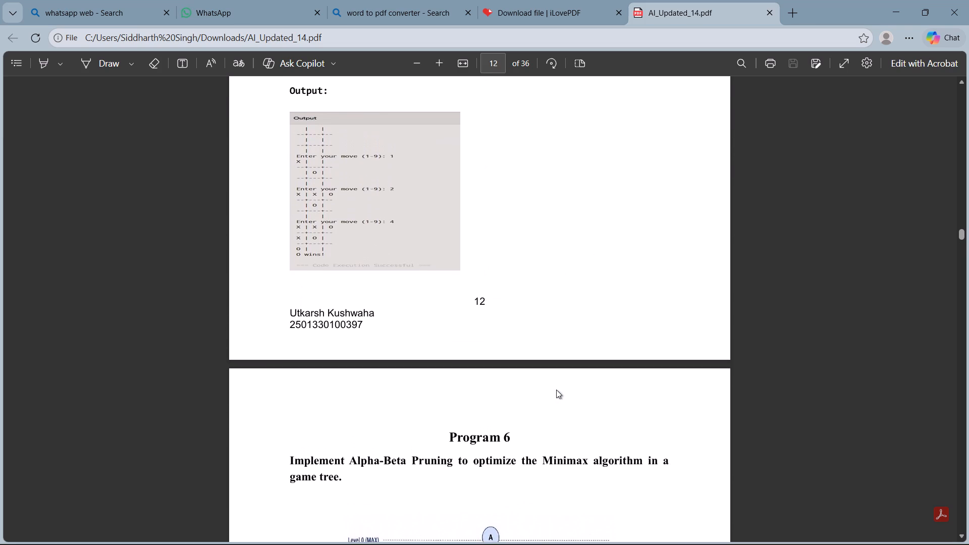
scroll(556, 390, down, 5)
scroll(556, 390, up, 1)
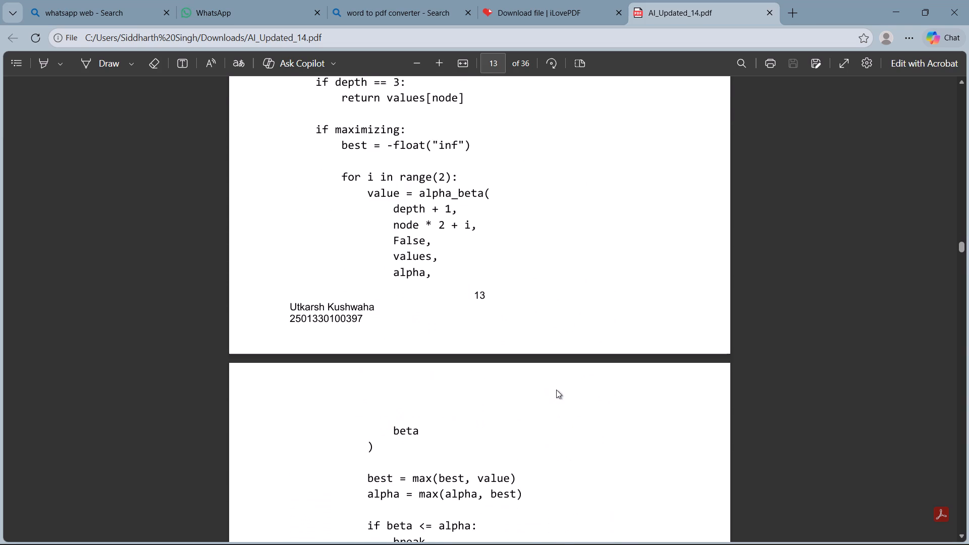
scroll(556, 390, up, 5)
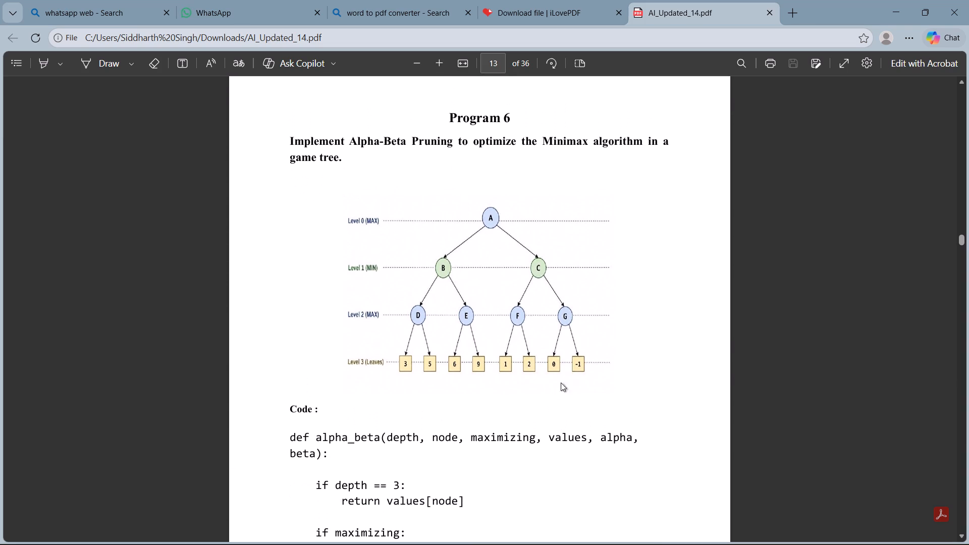
Search the web for a PDF extractor in a new tab and open iLovePDF's Split PDF tool.
click(796, 11)
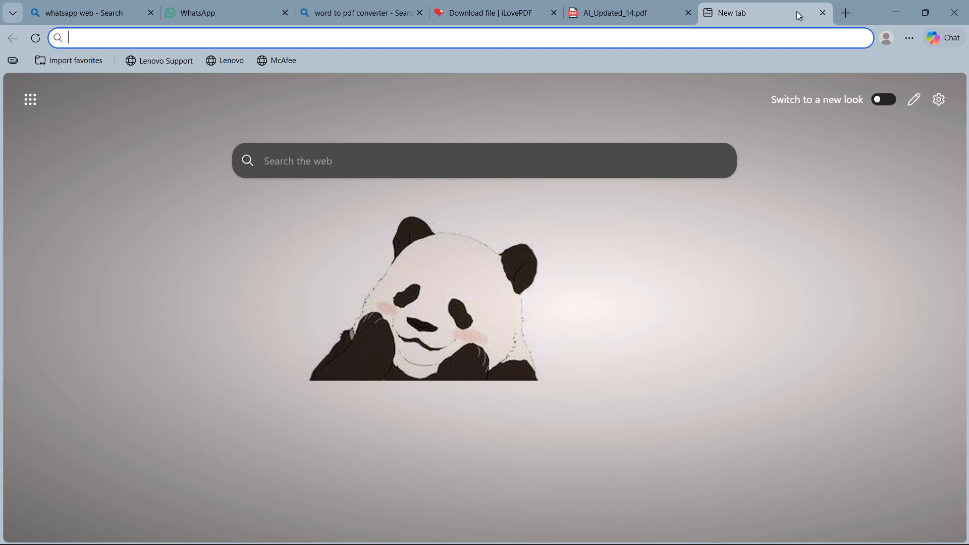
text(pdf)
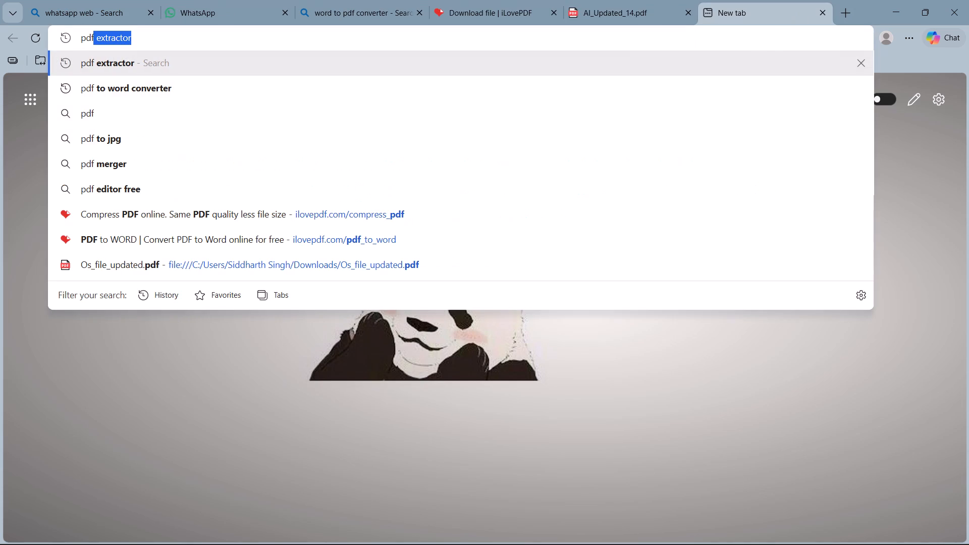
click(762, 56)
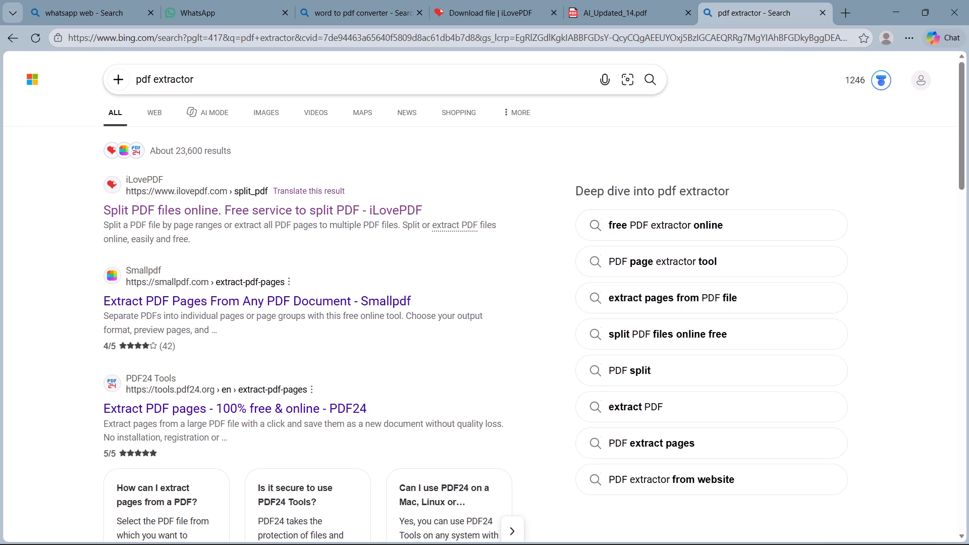
click(241, 211)
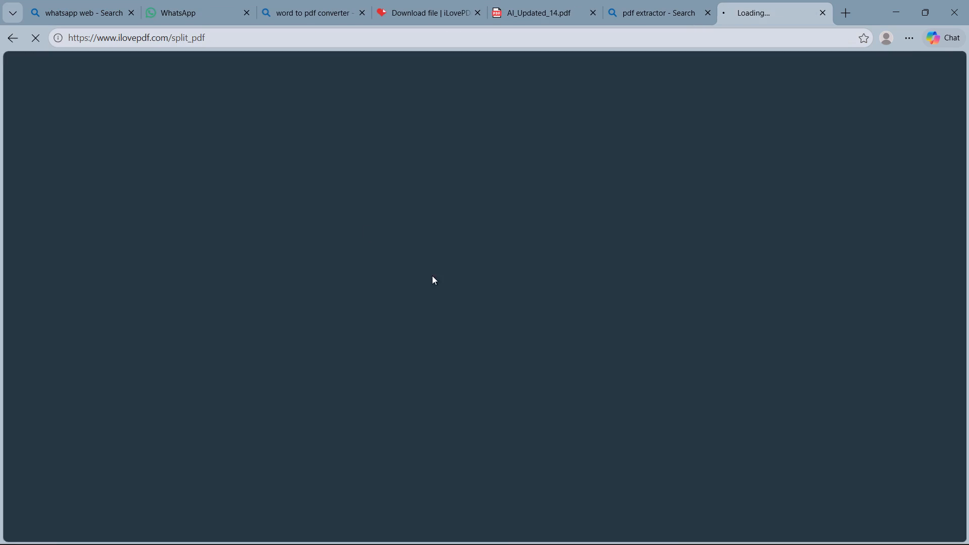
Split AI_Updated_14.pdf to a single range from page 13 to 36 and download the result.
click(501, 229)
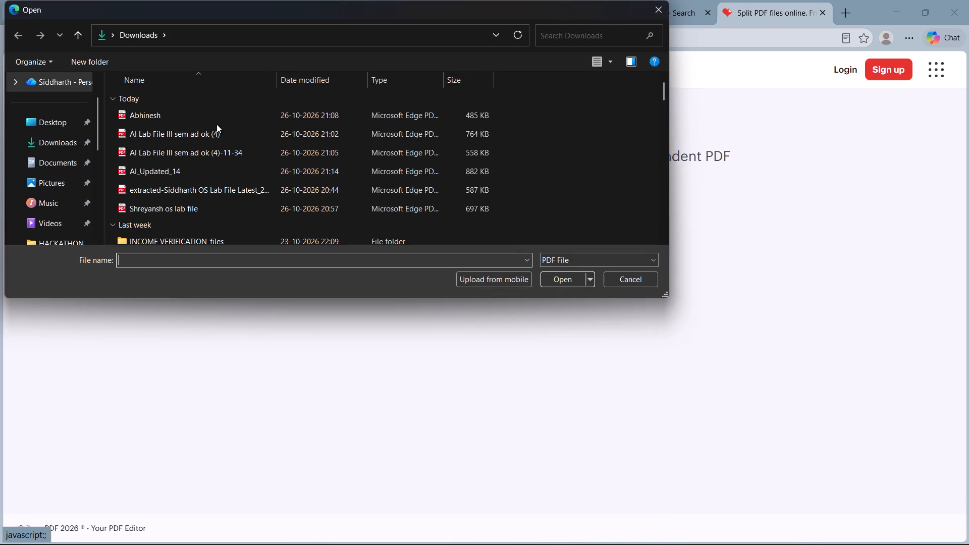
double_click(208, 170)
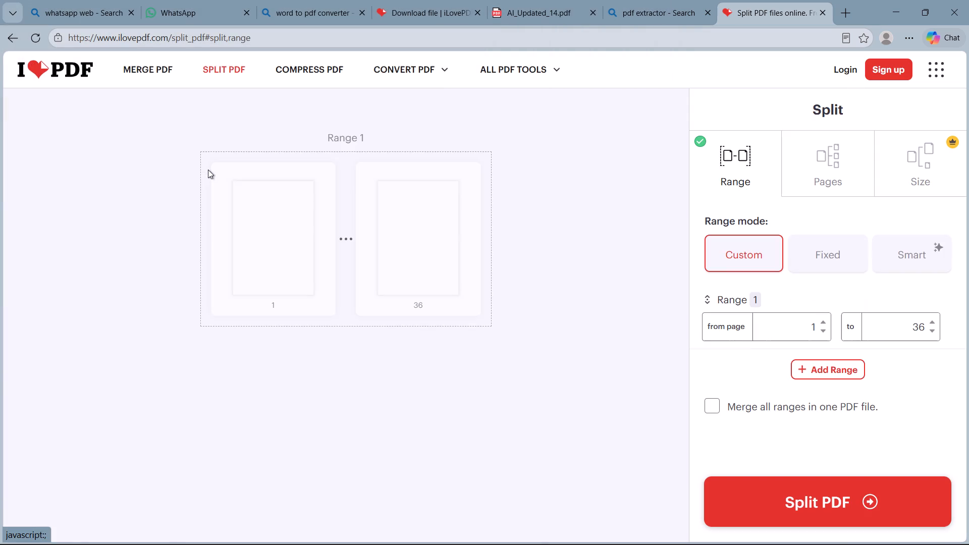
click(815, 329)
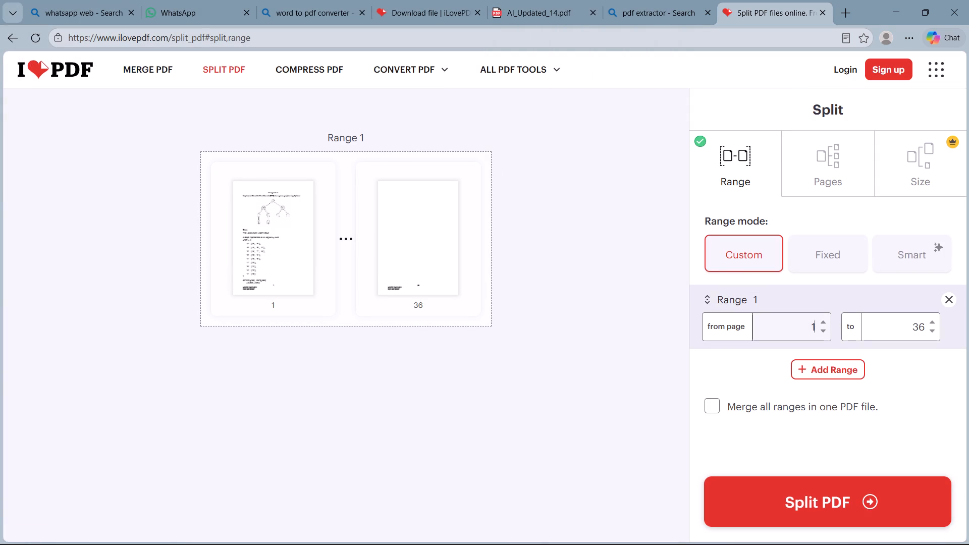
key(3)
click(807, 505)
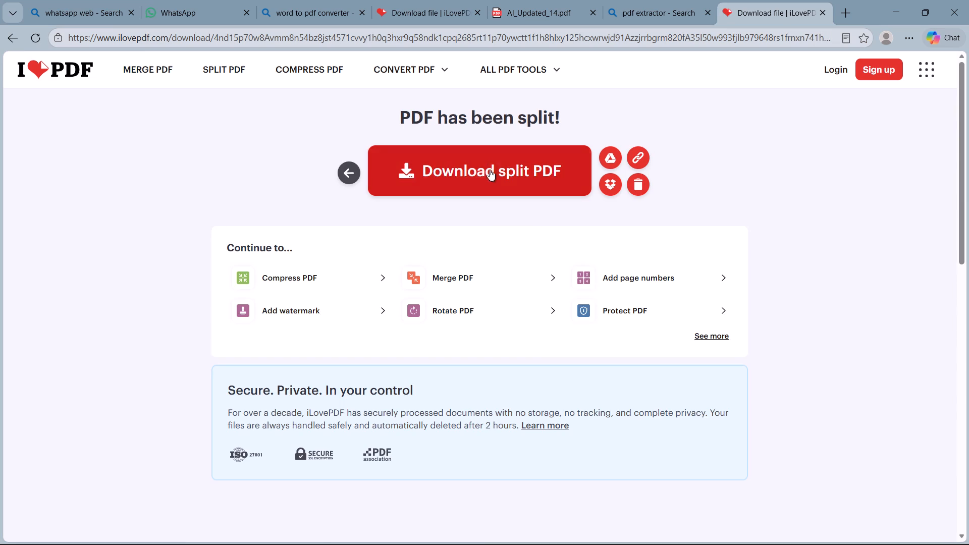
click(489, 161)
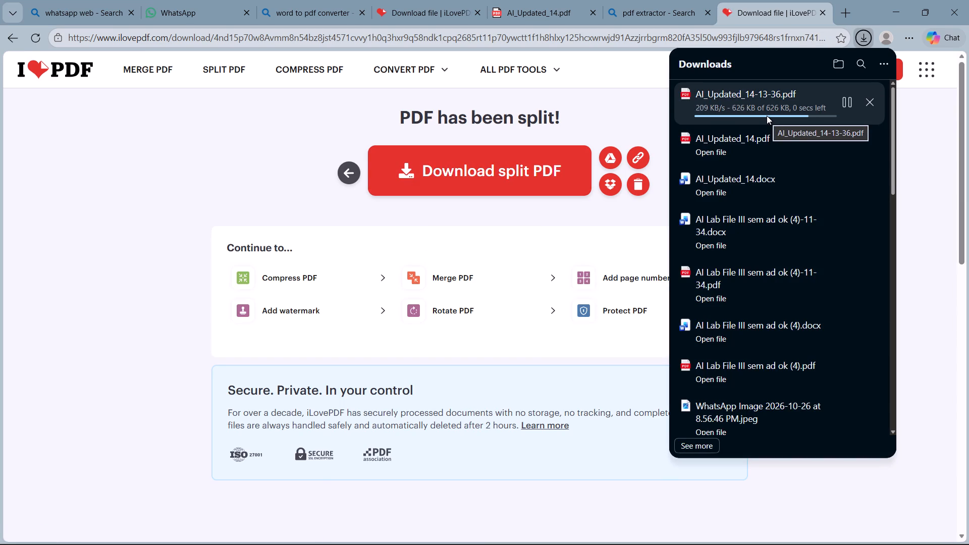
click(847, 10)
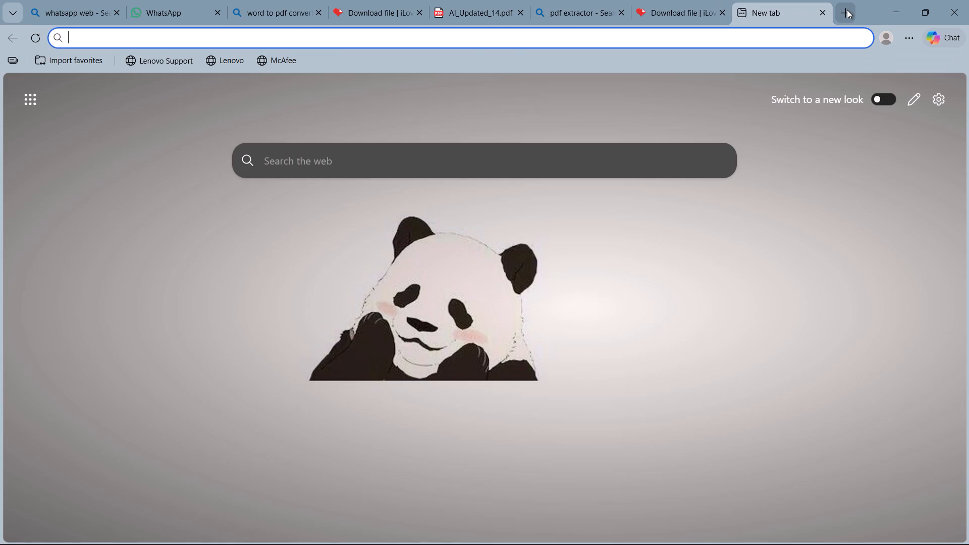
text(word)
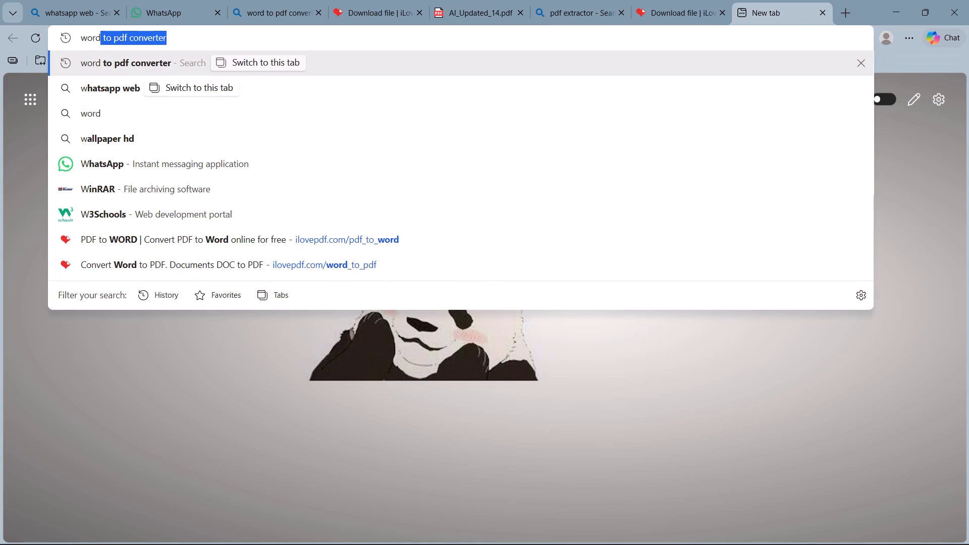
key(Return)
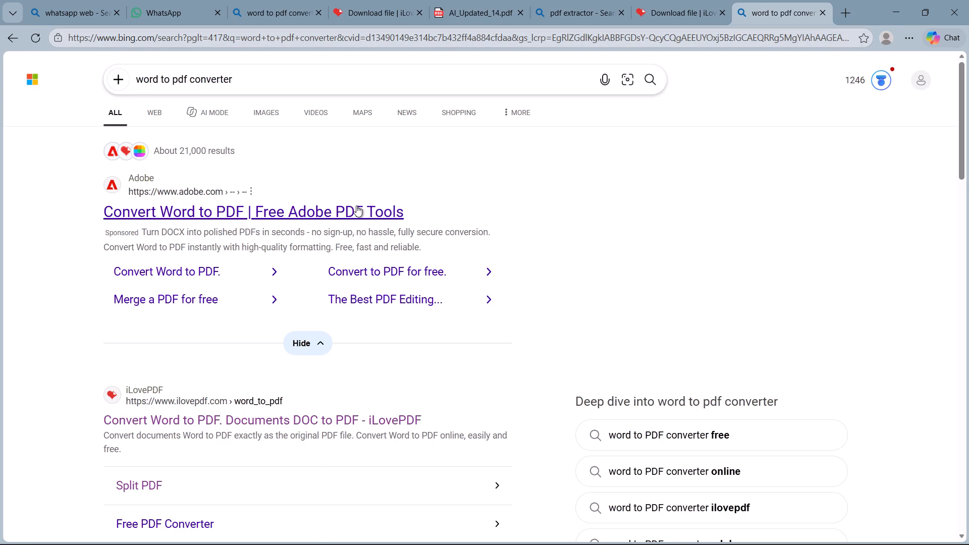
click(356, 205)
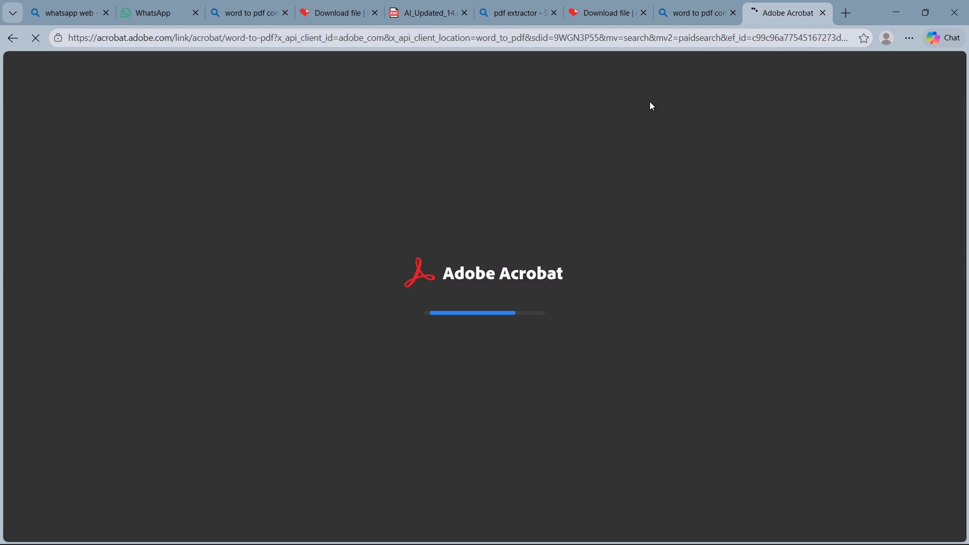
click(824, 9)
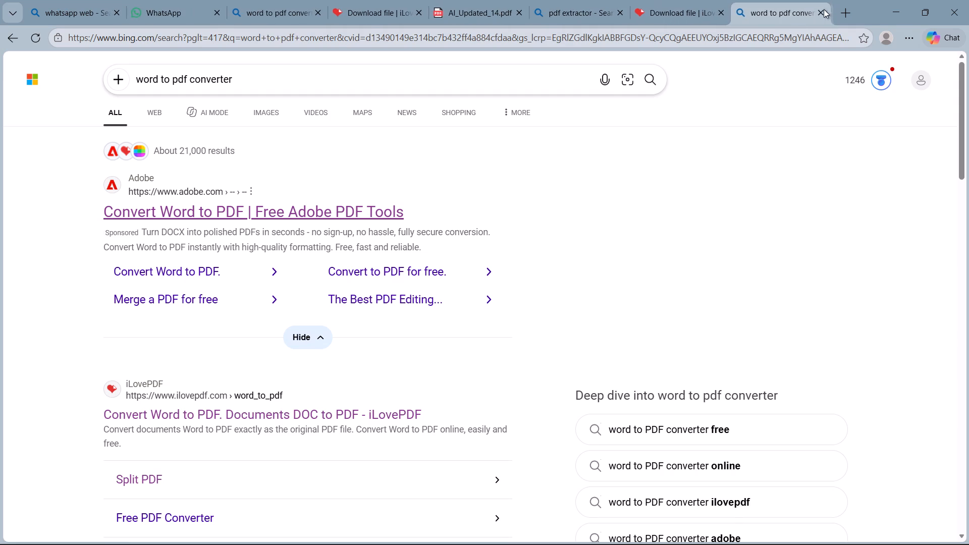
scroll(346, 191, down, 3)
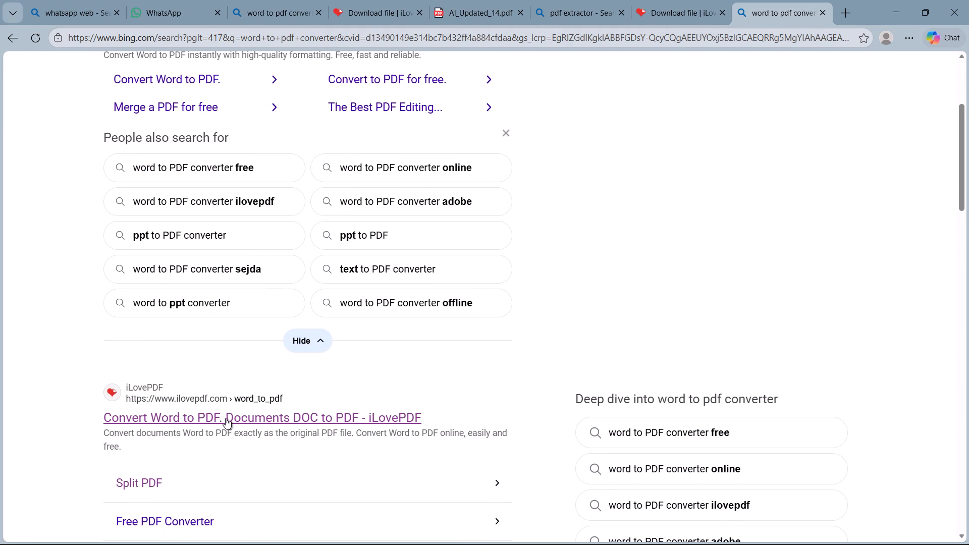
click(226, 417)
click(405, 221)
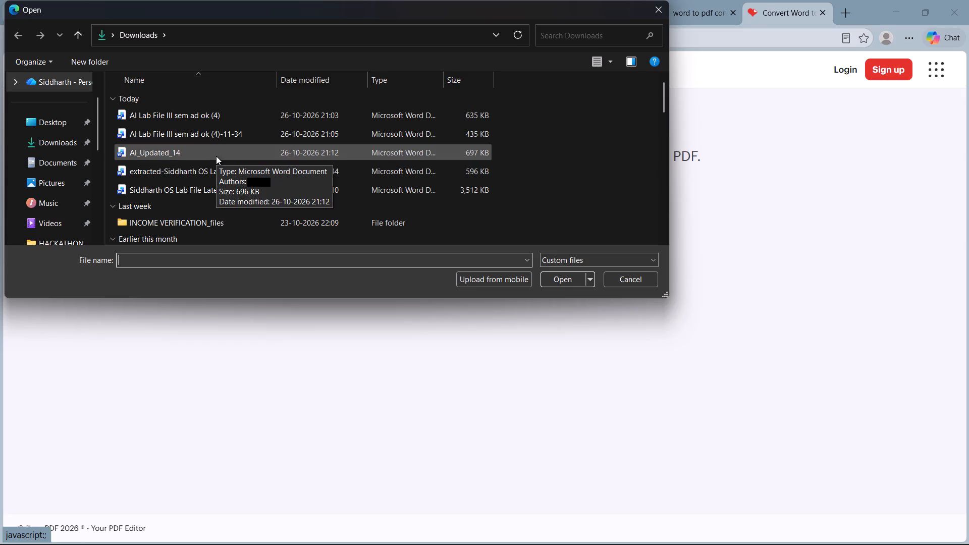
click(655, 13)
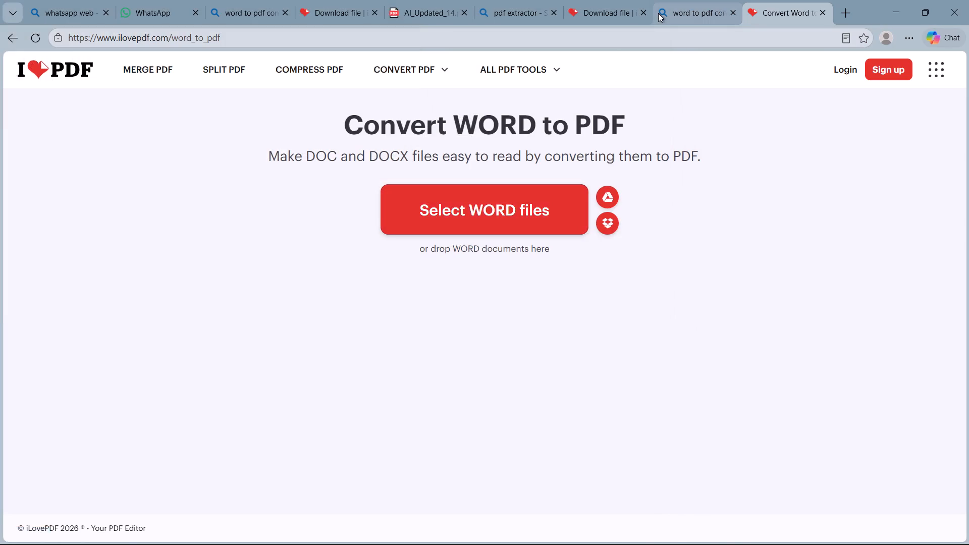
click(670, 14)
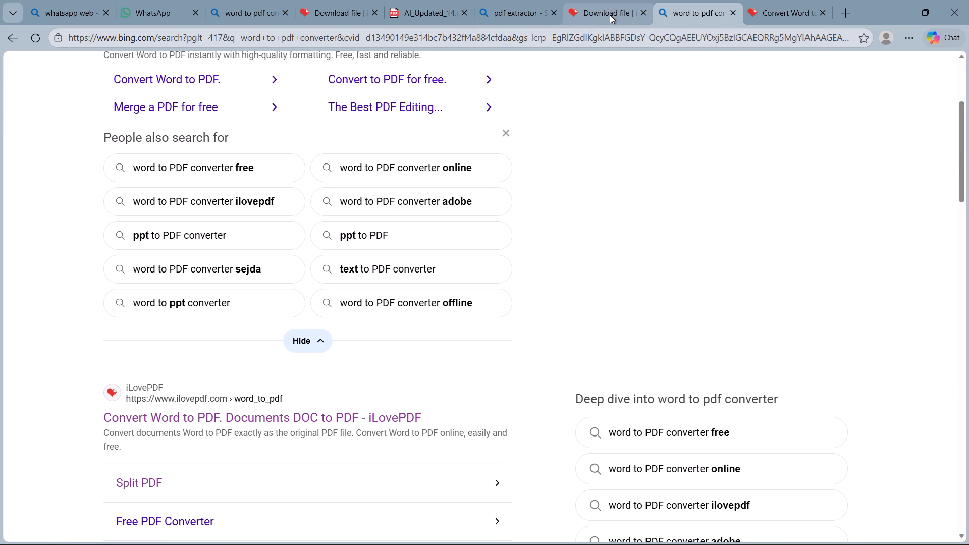
Return to the finished split download page and close the leftover Word-to-PDF converter and search tabs.
click(610, 15)
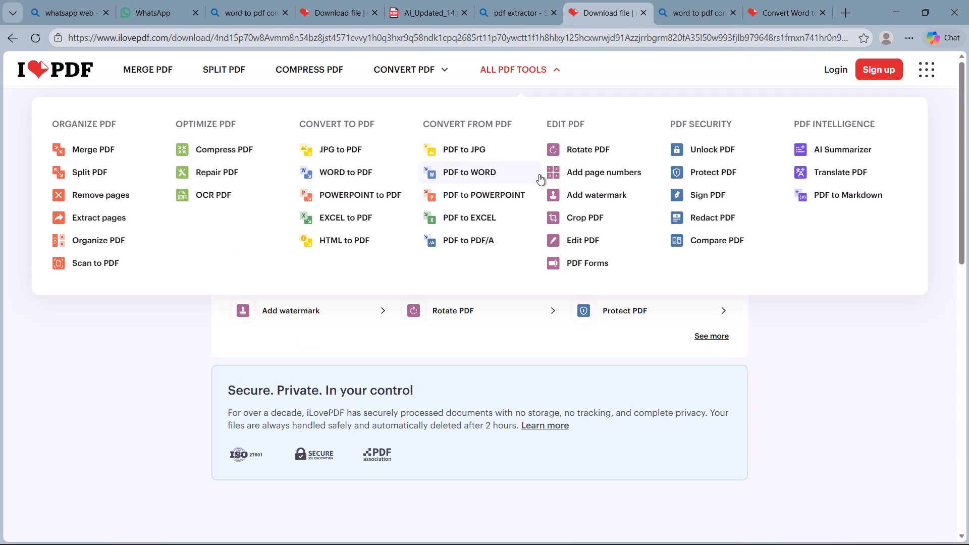
click(825, 13)
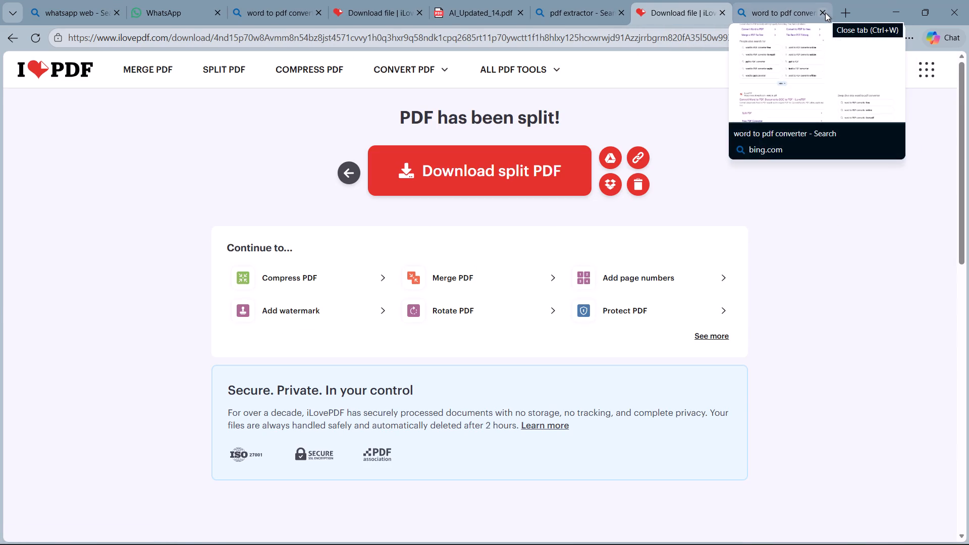
click(825, 13)
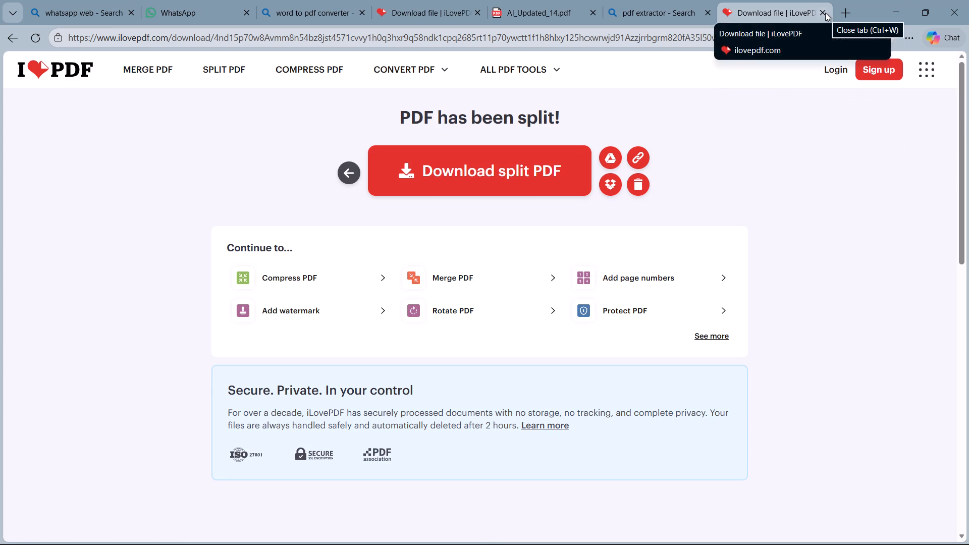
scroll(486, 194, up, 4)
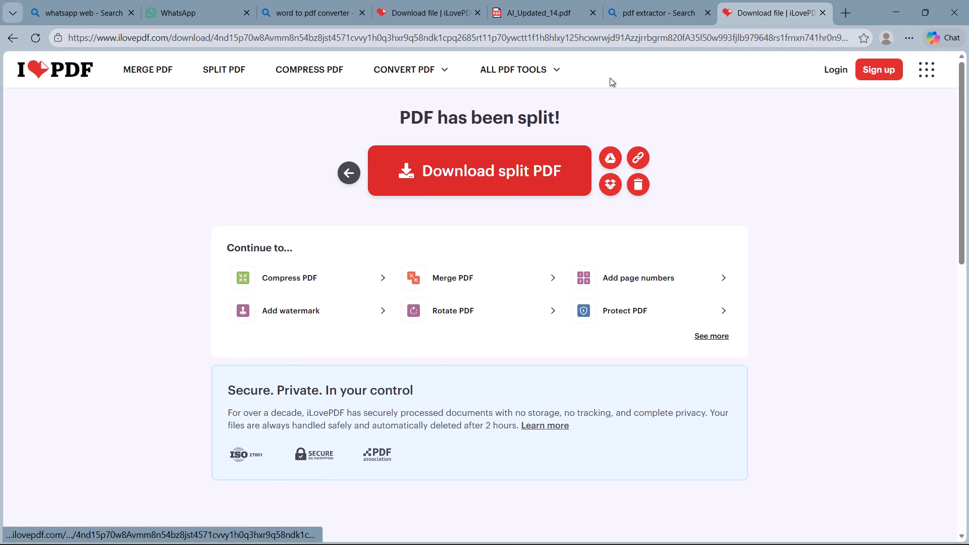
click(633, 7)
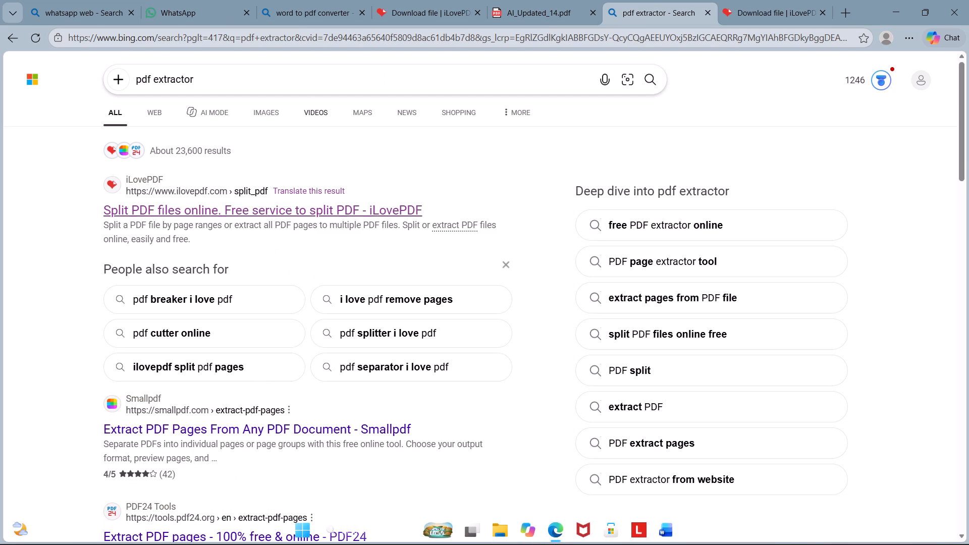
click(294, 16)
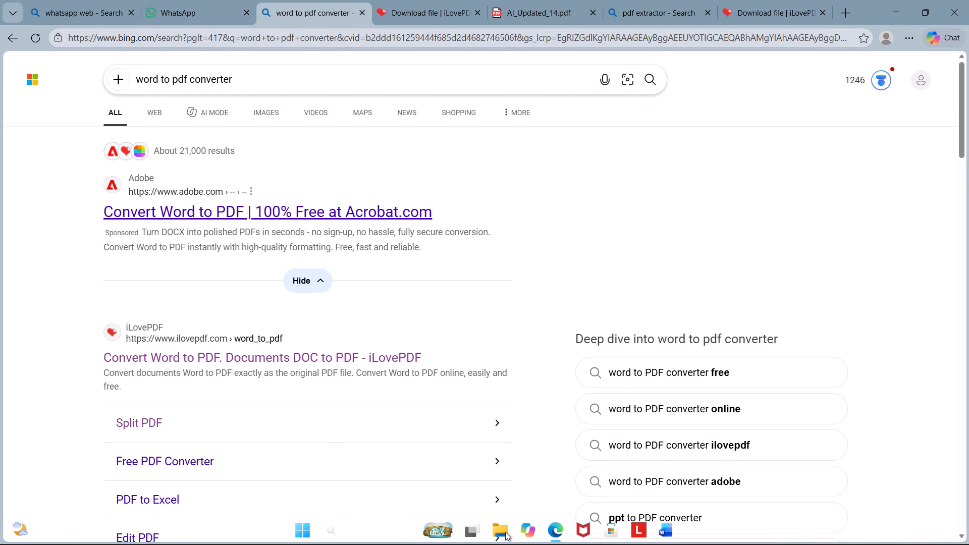
Open the AI_Updated_14 Word document from the Downloads folder and examine the page layout and footer around Program 4.
click(505, 532)
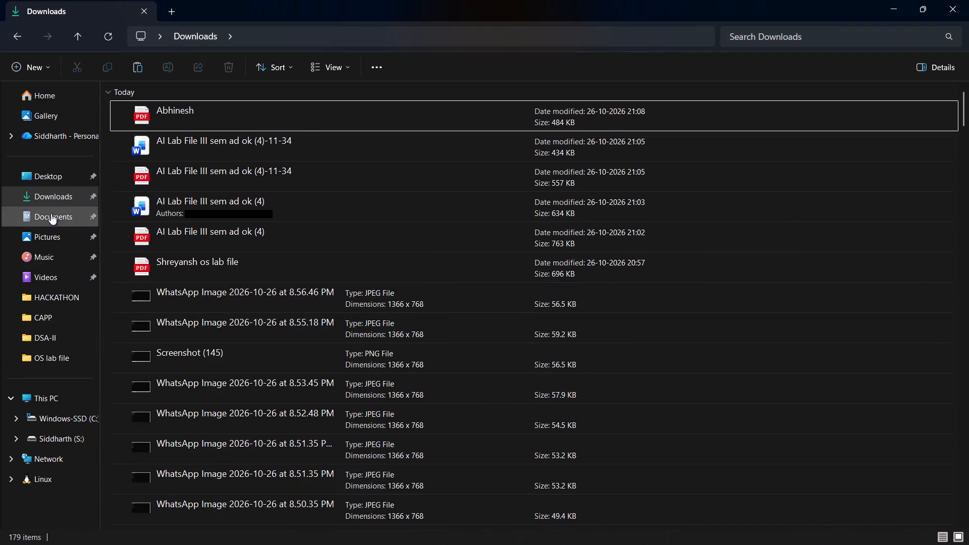
click(50, 191)
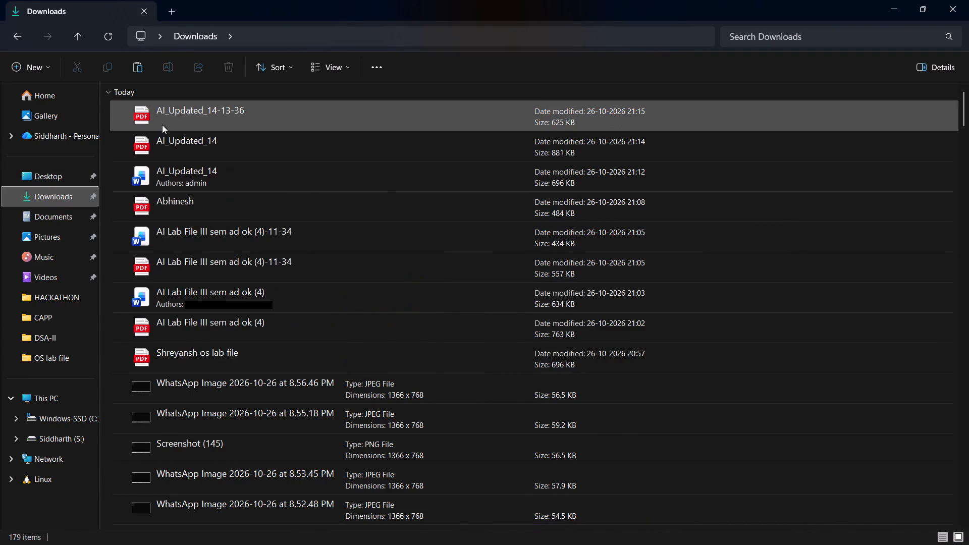
double_click(178, 170)
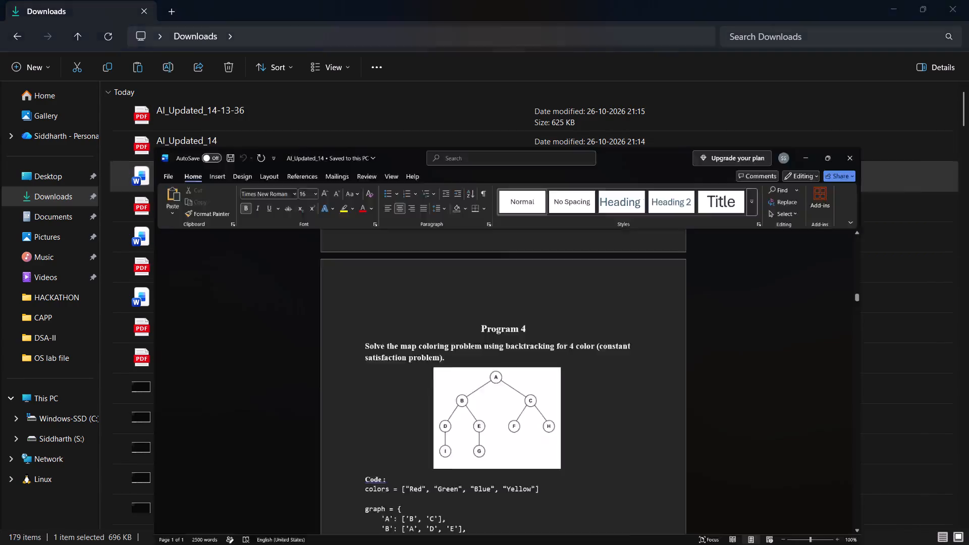
scroll(387, 258, down, 7)
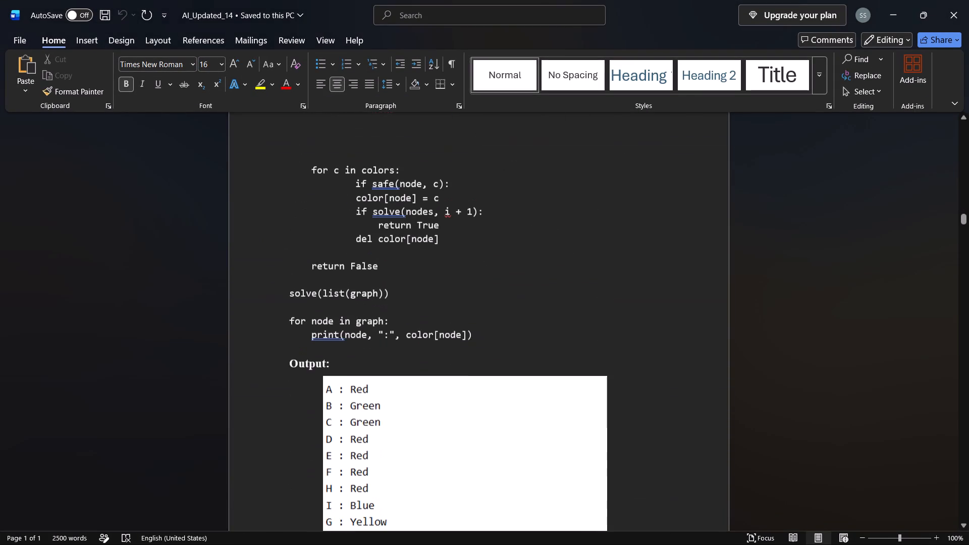
scroll(387, 258, down, 6)
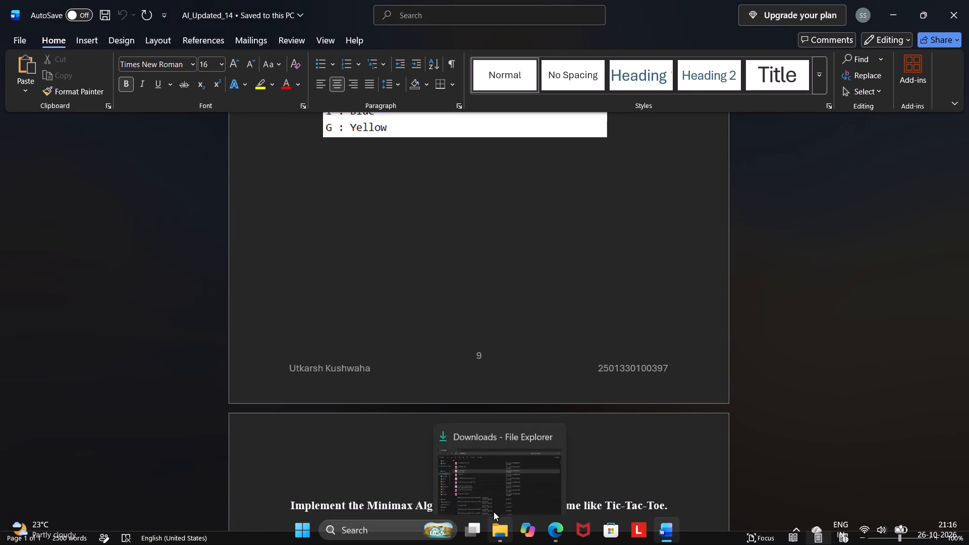
Open AI_Updated_14-13-36.pdf from the Downloads folder and check its first page.
click(494, 509)
click(491, 479)
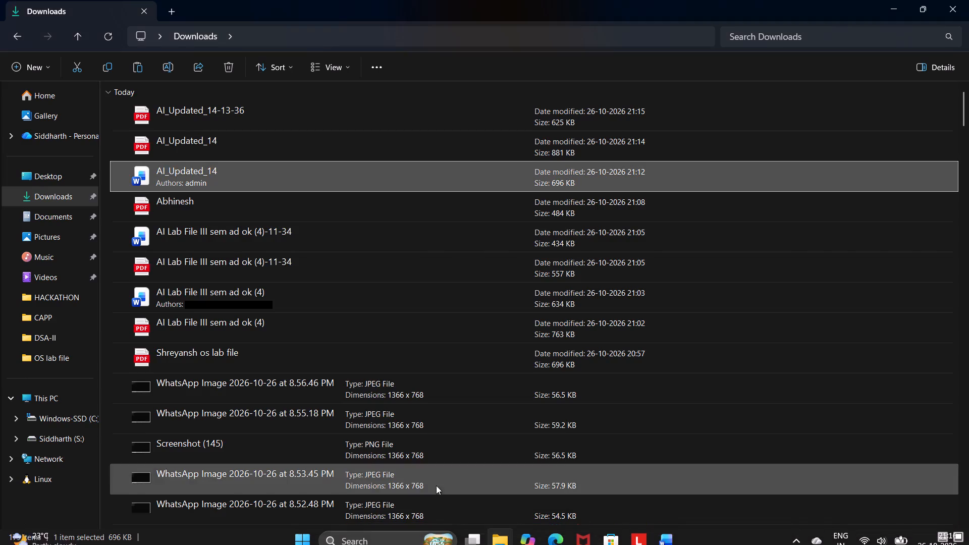
double_click(303, 119)
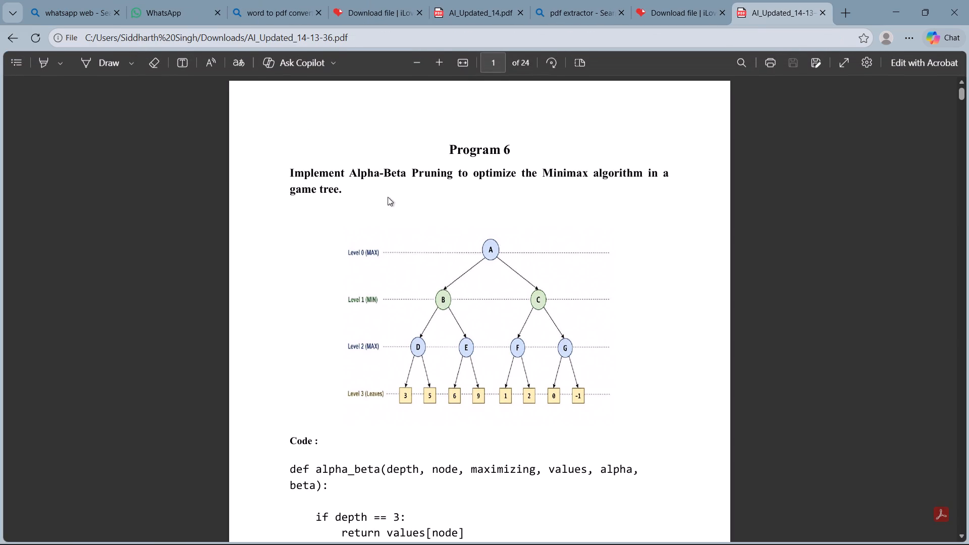
scroll(424, 270, down, 1)
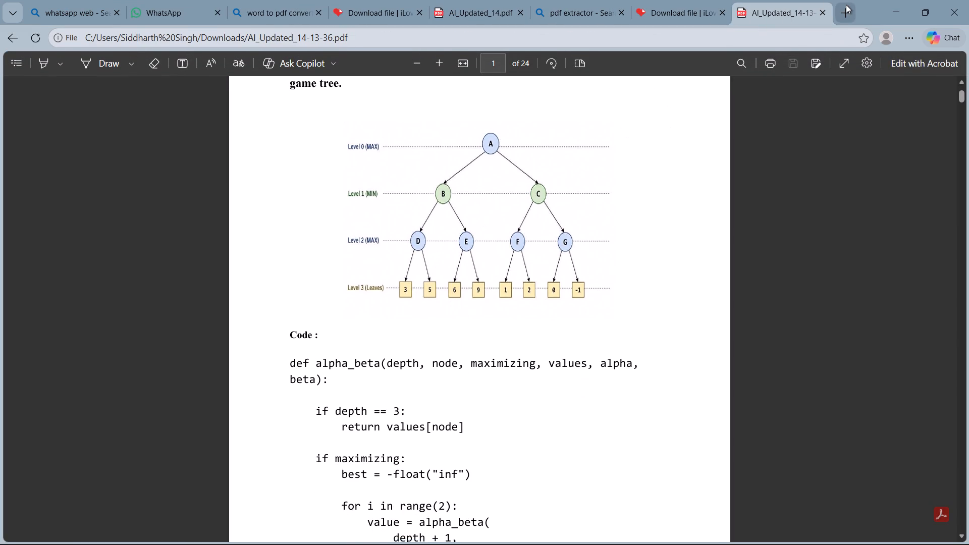
Search the web for "pdf to word converter" in a new tab and open iLovePDF's PDF to WORD tool.
click(846, 5)
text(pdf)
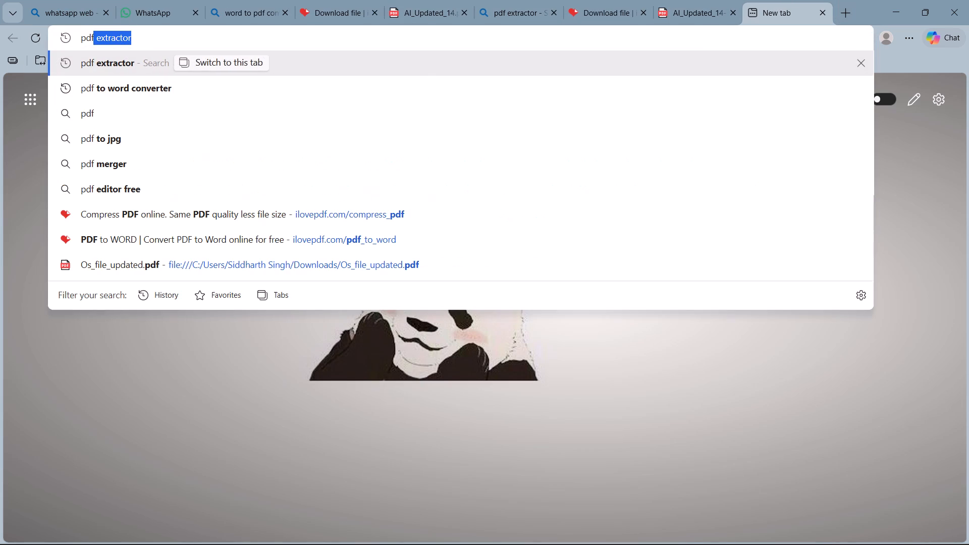
click(627, 89)
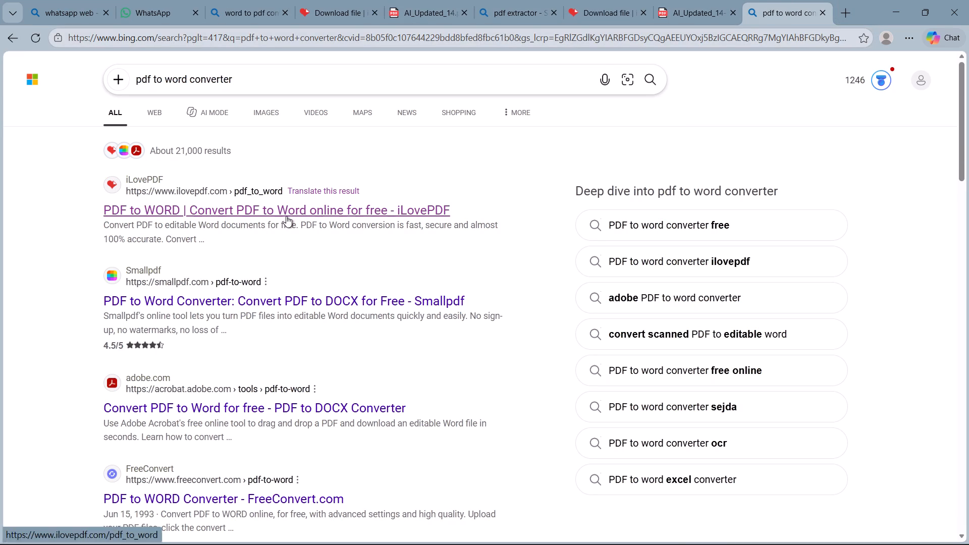
click(286, 216)
Convert AI_Updated_14-13-36.pdf to a Word document and download the converted file.
click(529, 224)
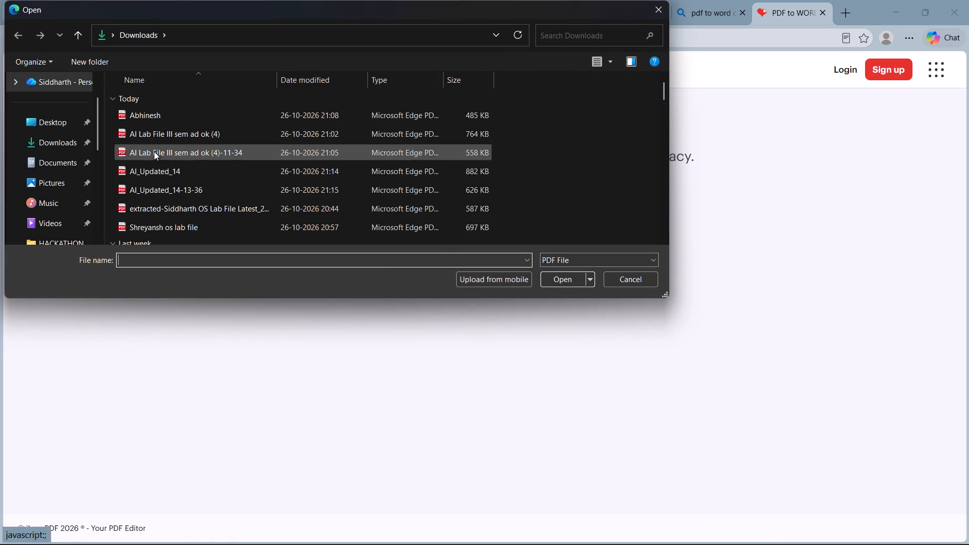
double_click(153, 186)
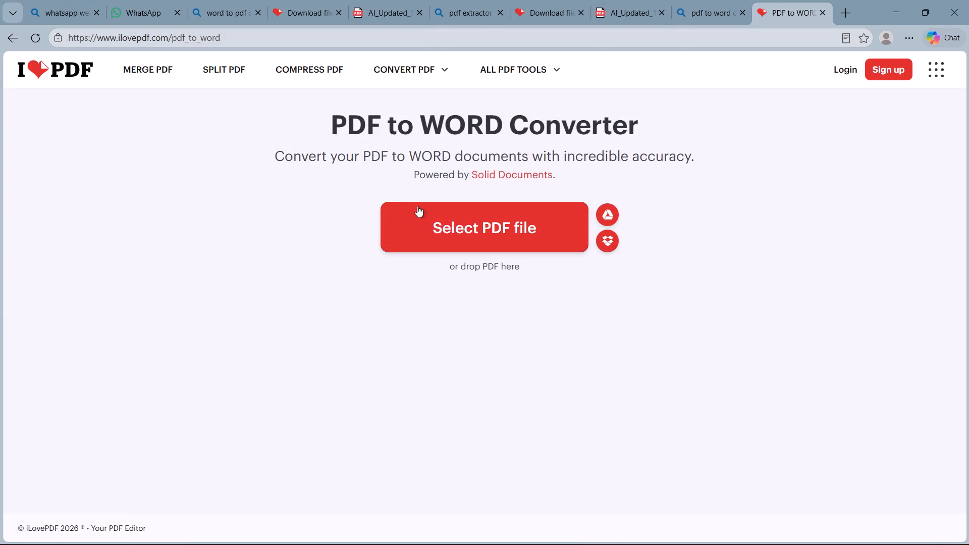
click(759, 496)
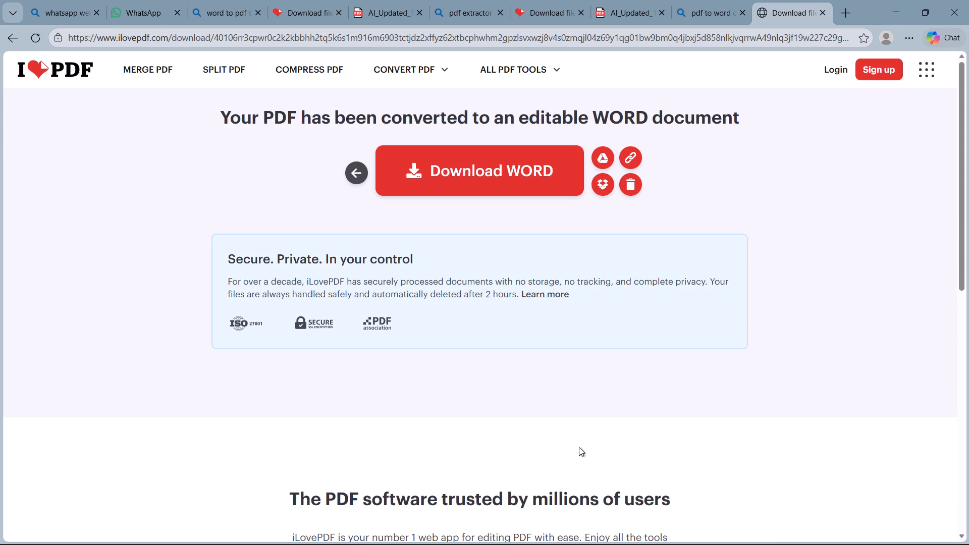
click(504, 183)
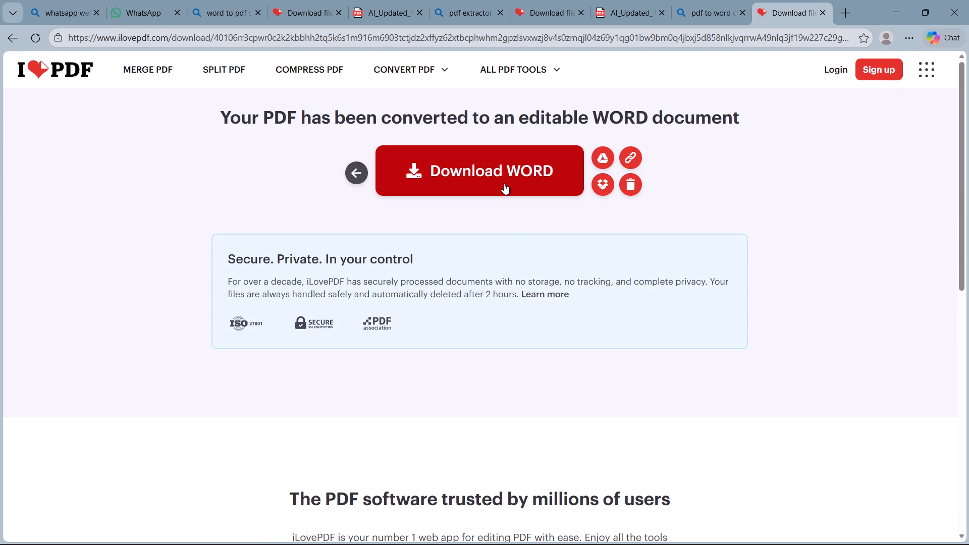
Open the downloaded AI_Updated_14-13-36 Word document, check its first page's footer, and enable editing.
double_click(735, 107)
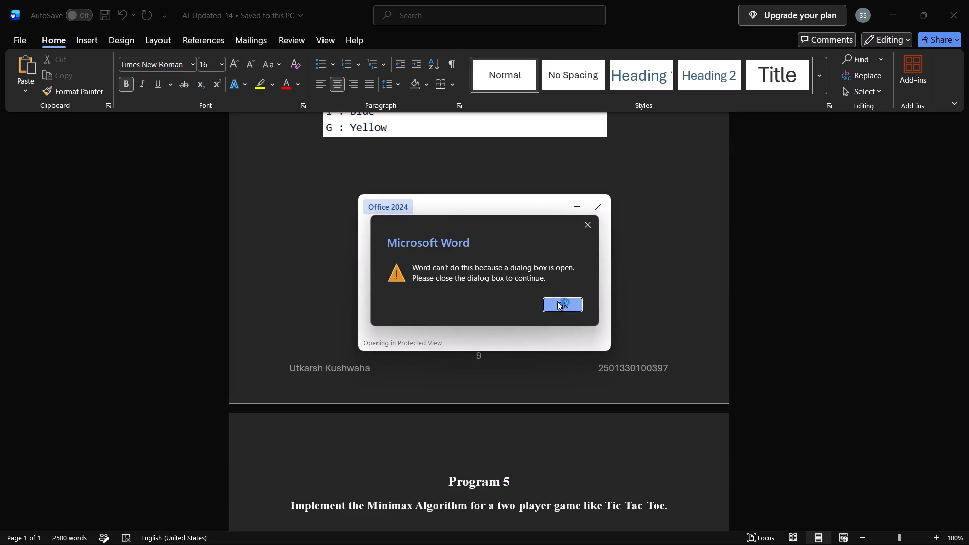
click(557, 306)
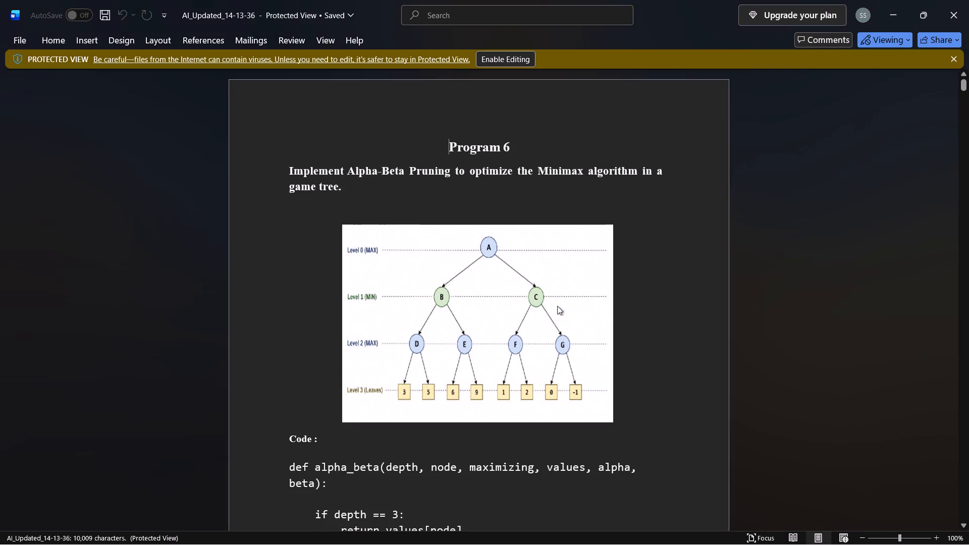
scroll(557, 306, down, 5)
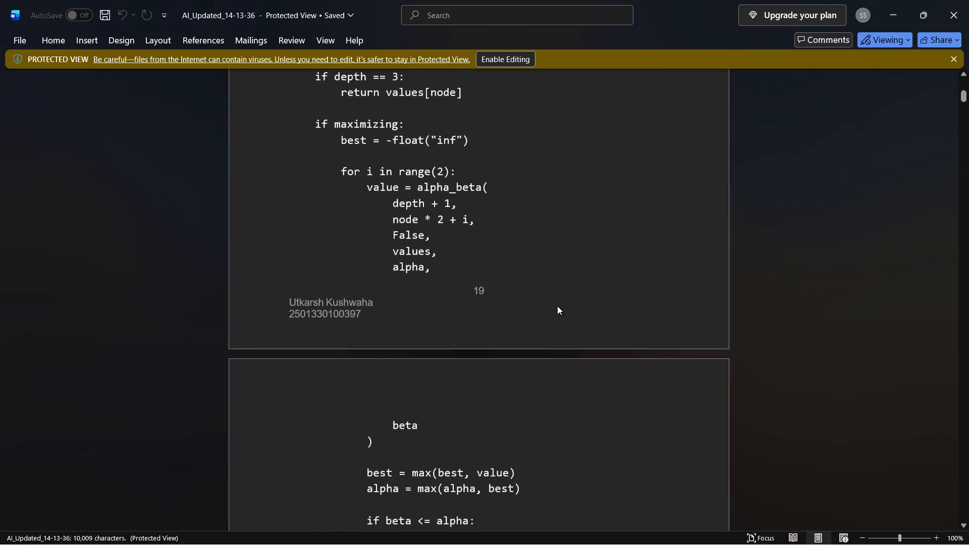
scroll(557, 306, up, 15)
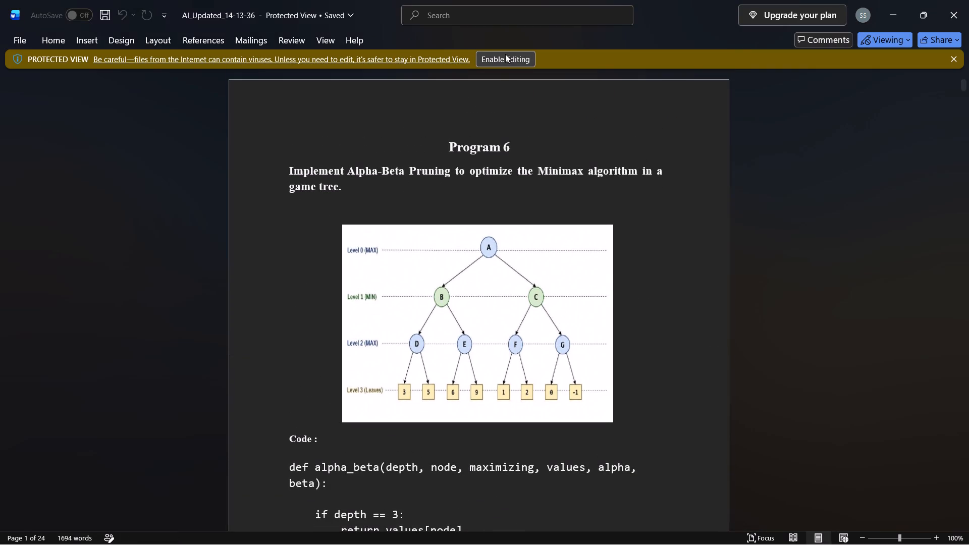
click(506, 54)
Remove the existing footer with the student's details and page number from Section 1 on the first page.
scroll(501, 388, down, 3)
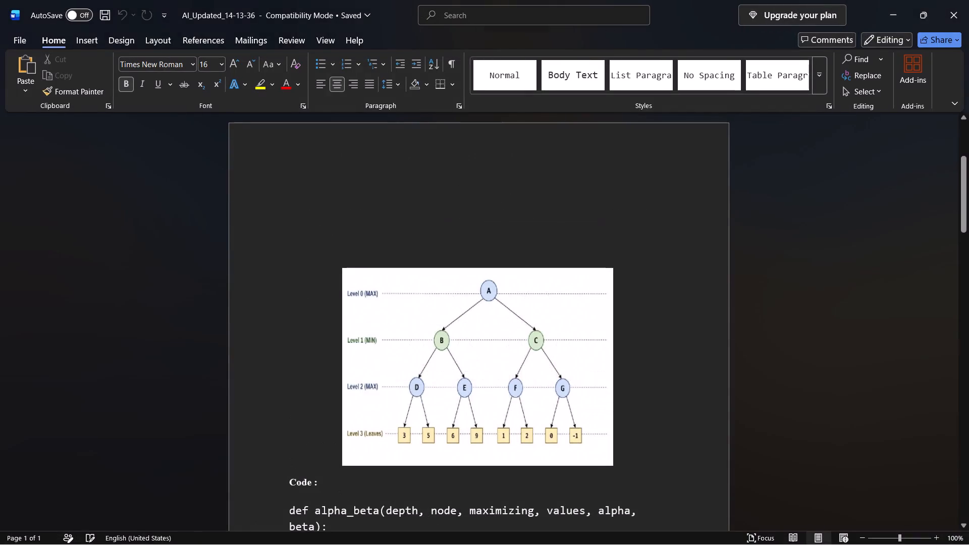
scroll(501, 388, down, 1)
click(377, 393)
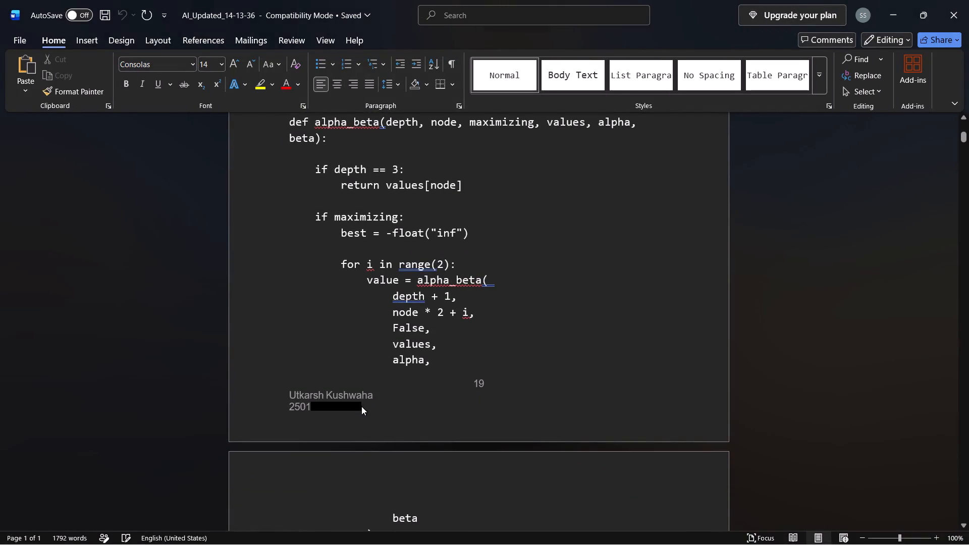
double_click(360, 408)
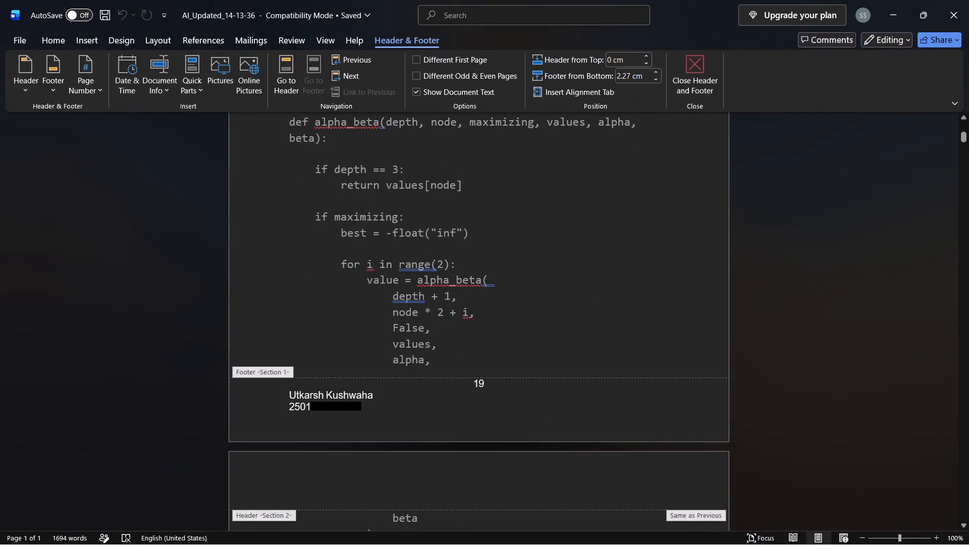
click(377, 400)
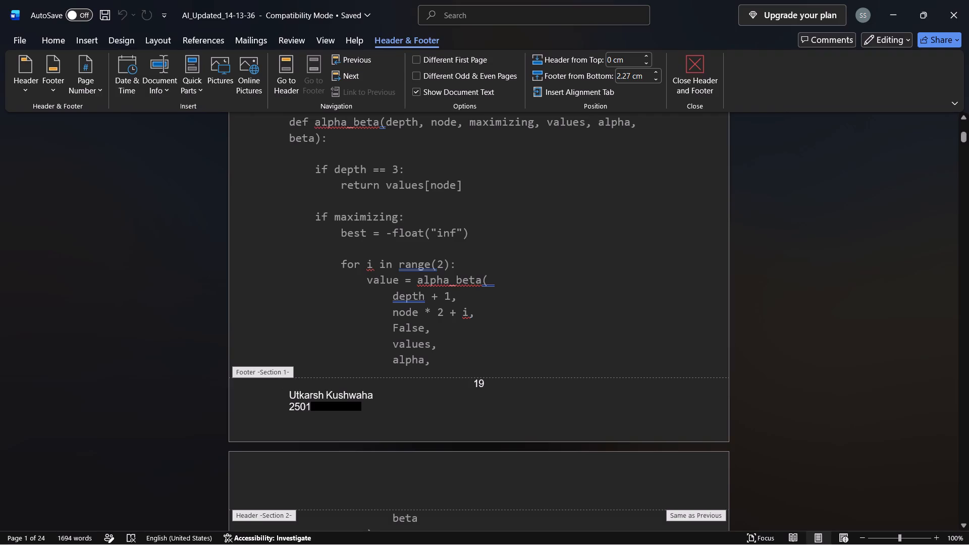
double_click(376, 397)
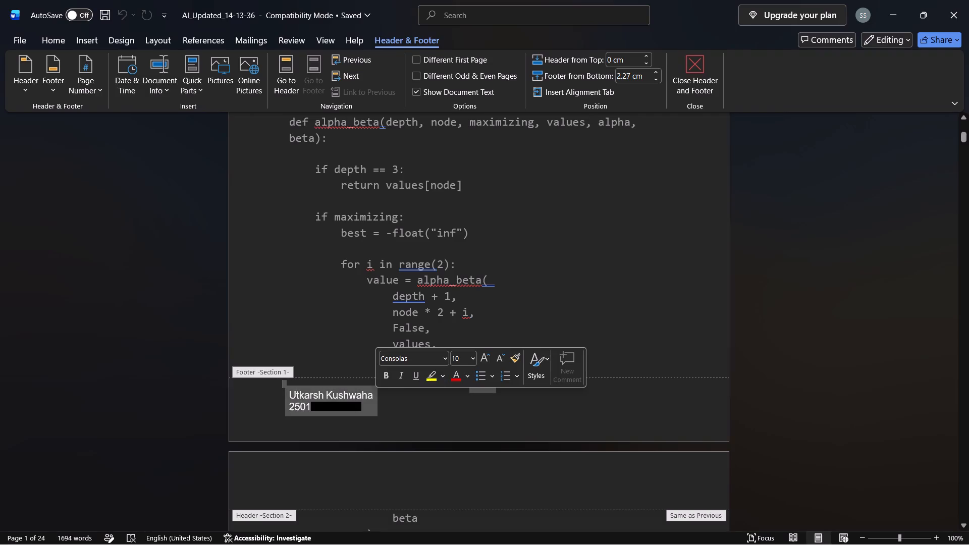
scroll(376, 397, up, 6)
scroll(376, 397, down, 2)
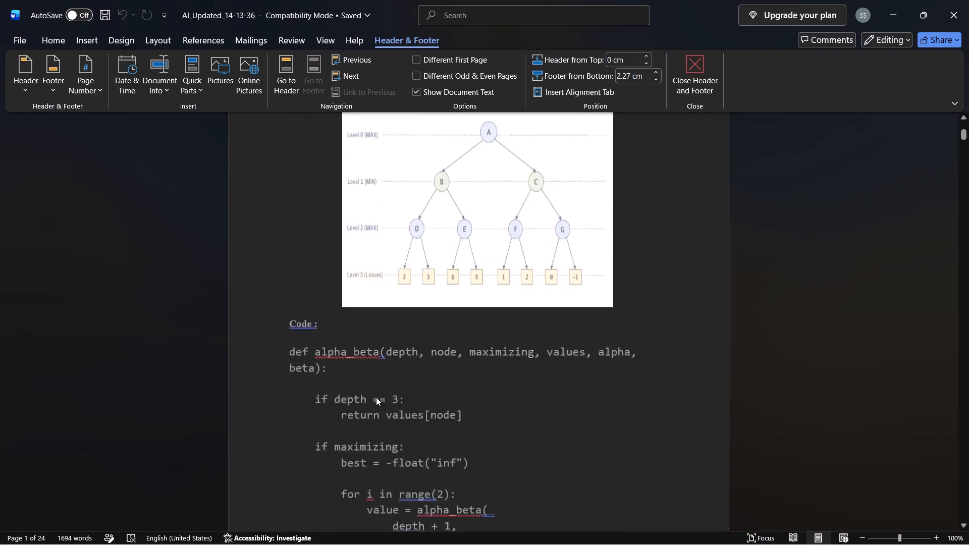
scroll(376, 397, down, 1)
key(BackSpace)
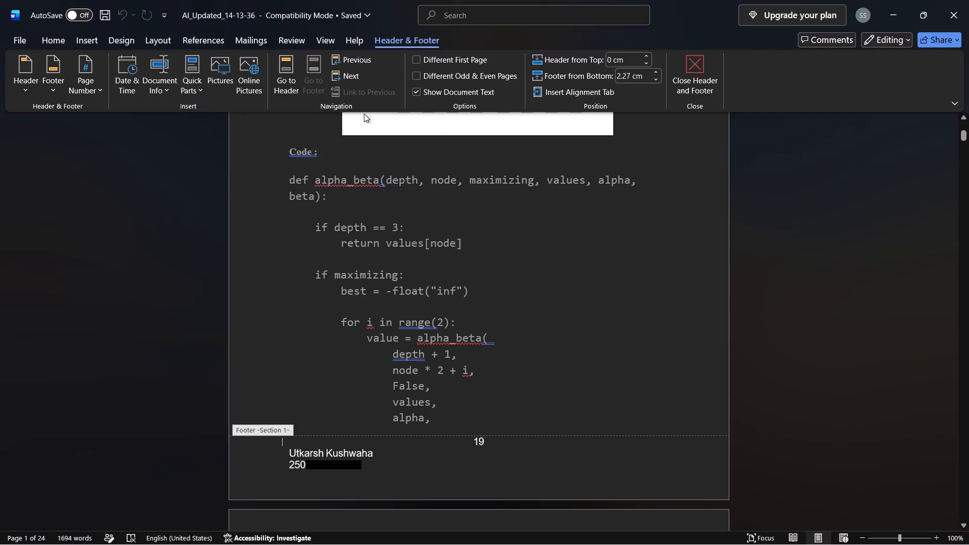
click(57, 86)
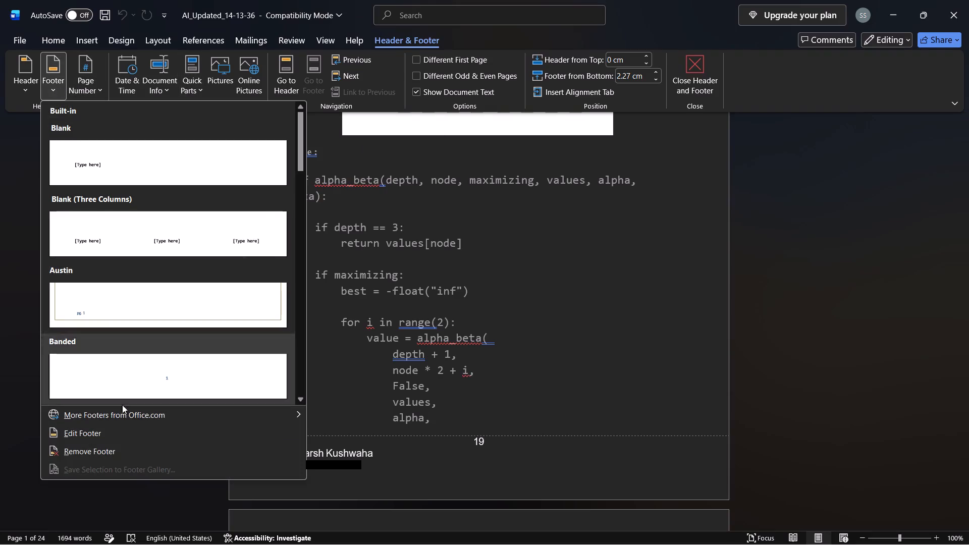
click(110, 451)
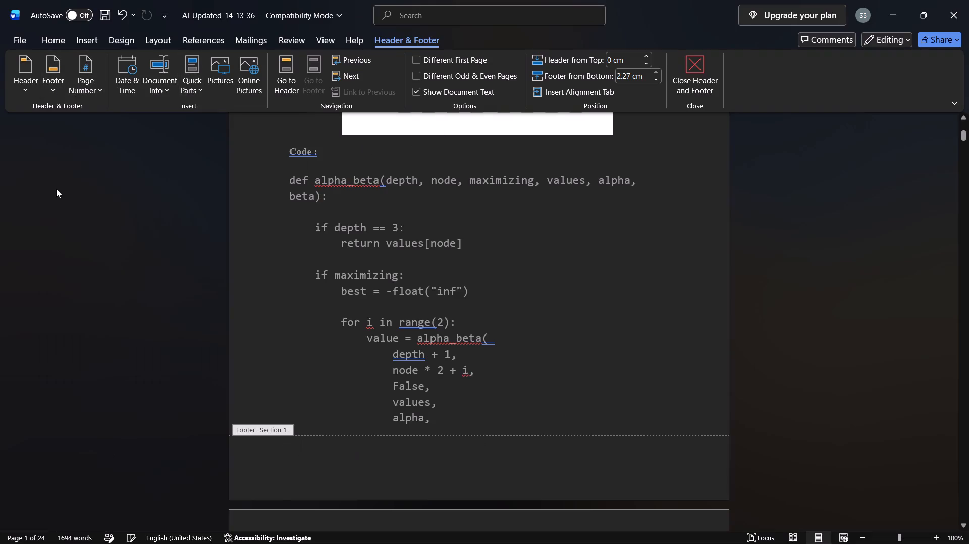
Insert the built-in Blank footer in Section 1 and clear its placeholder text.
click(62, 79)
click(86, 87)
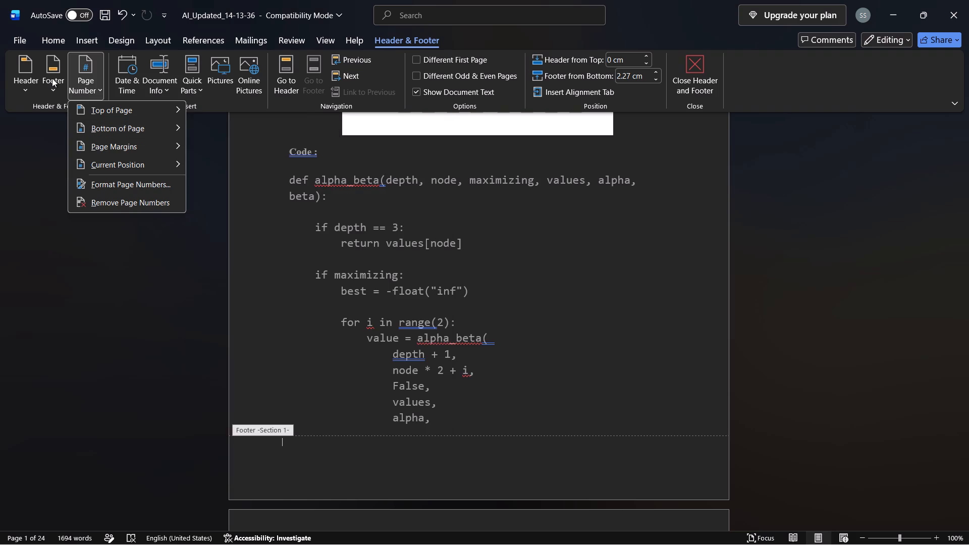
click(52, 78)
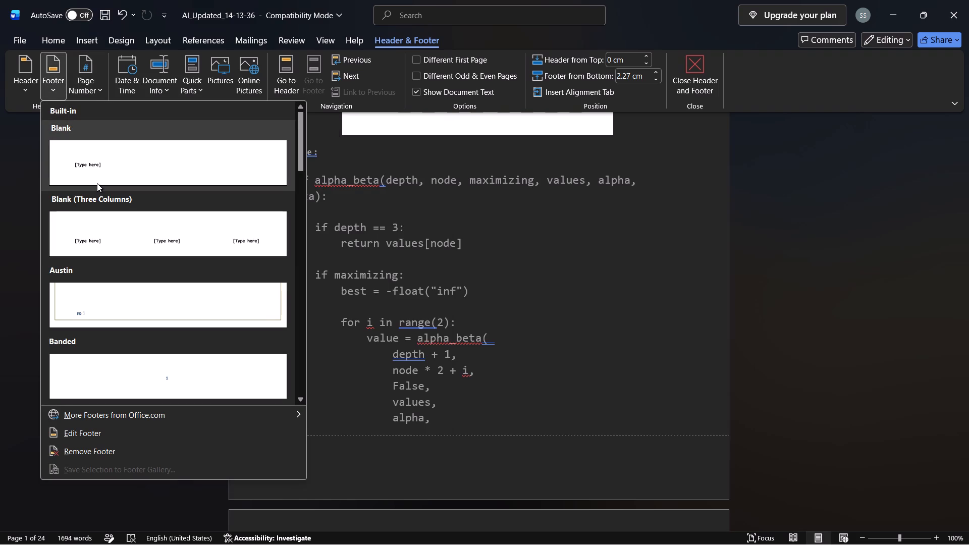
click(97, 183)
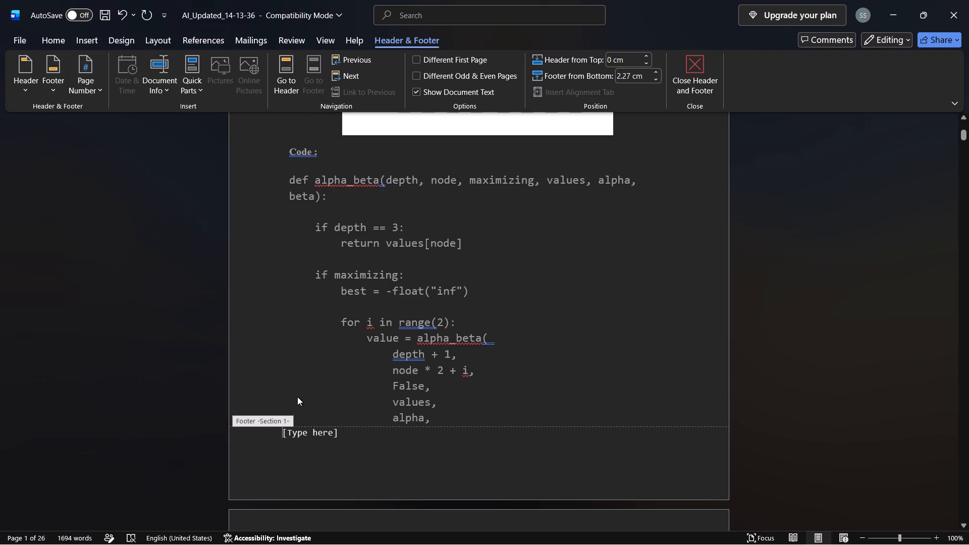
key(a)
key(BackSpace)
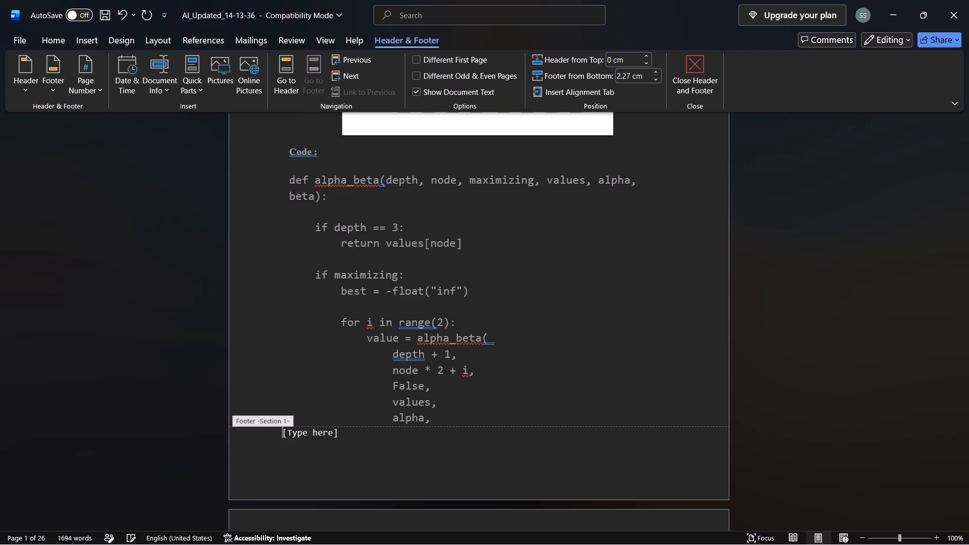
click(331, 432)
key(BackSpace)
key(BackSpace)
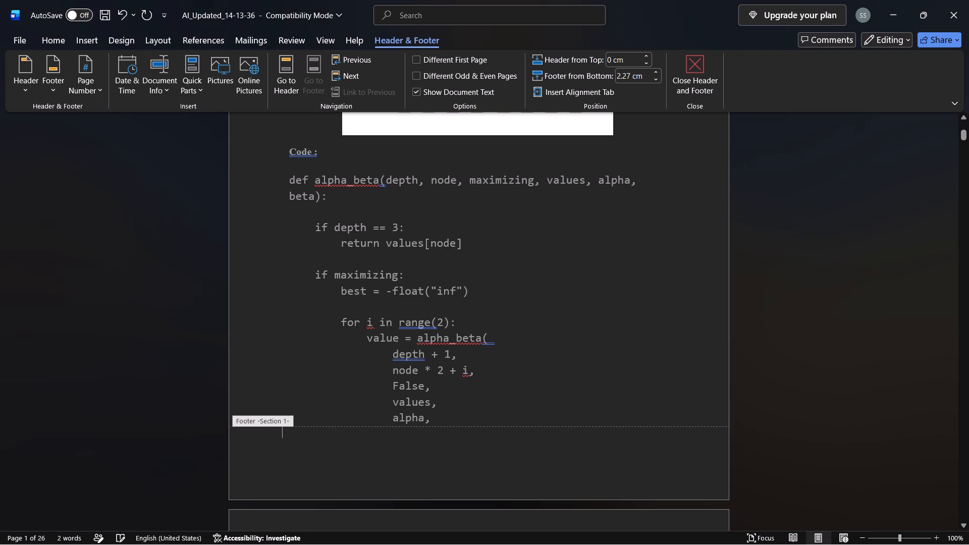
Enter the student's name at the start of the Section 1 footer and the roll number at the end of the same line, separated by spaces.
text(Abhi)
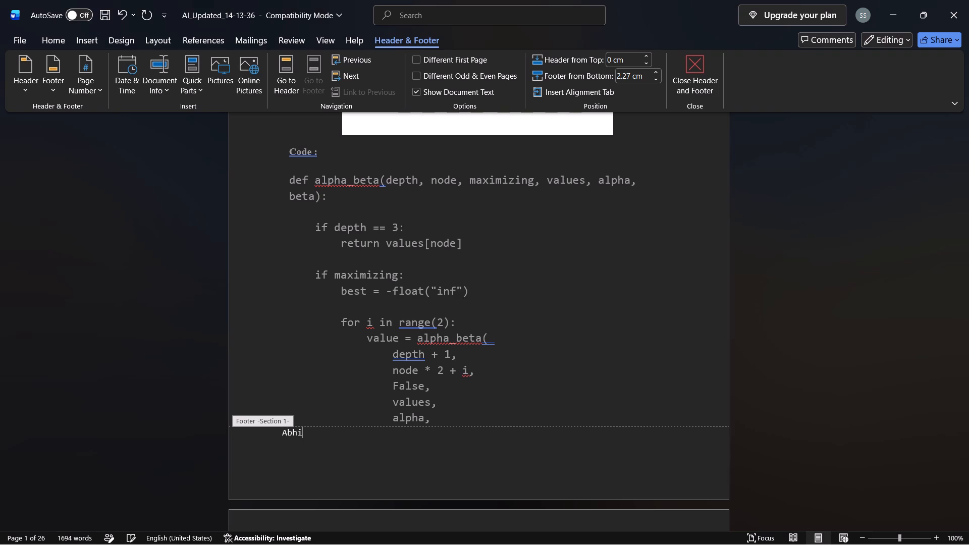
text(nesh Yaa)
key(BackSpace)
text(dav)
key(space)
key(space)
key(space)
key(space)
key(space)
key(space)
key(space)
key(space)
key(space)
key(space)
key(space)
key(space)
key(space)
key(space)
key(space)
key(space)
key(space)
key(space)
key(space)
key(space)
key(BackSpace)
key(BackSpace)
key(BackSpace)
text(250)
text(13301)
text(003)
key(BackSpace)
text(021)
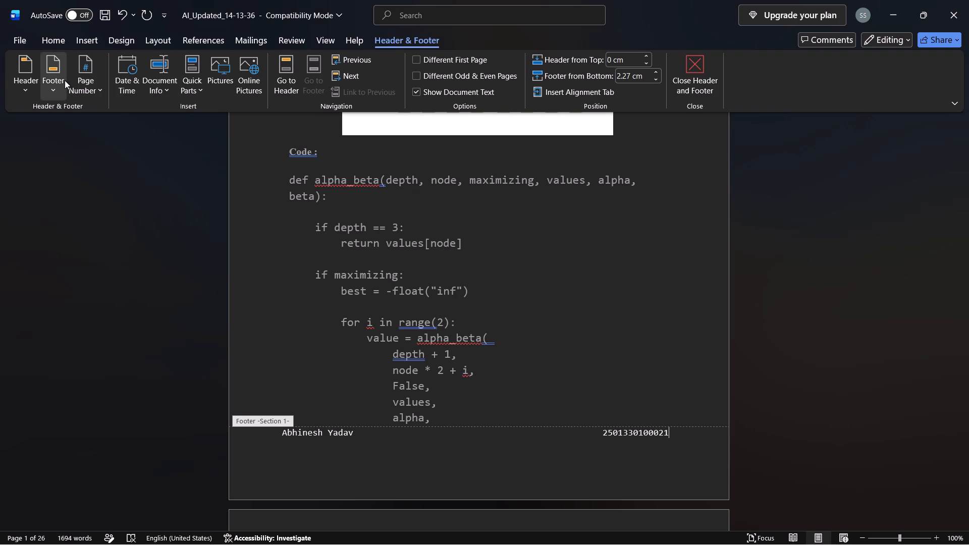
Insert a centred Plain Number 2 page number at the bottom of the page.
click(86, 86)
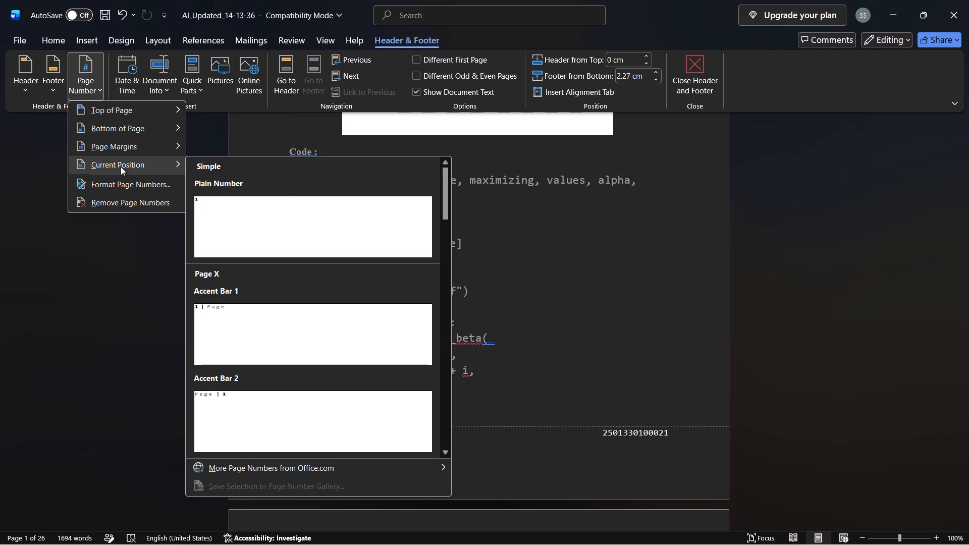
click(124, 130)
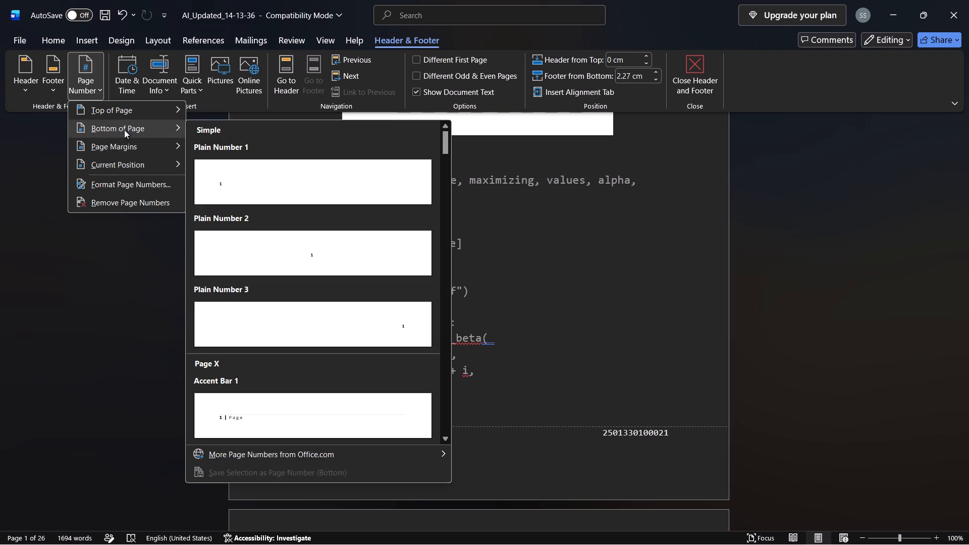
click(240, 234)
scroll(326, 339, up, 8)
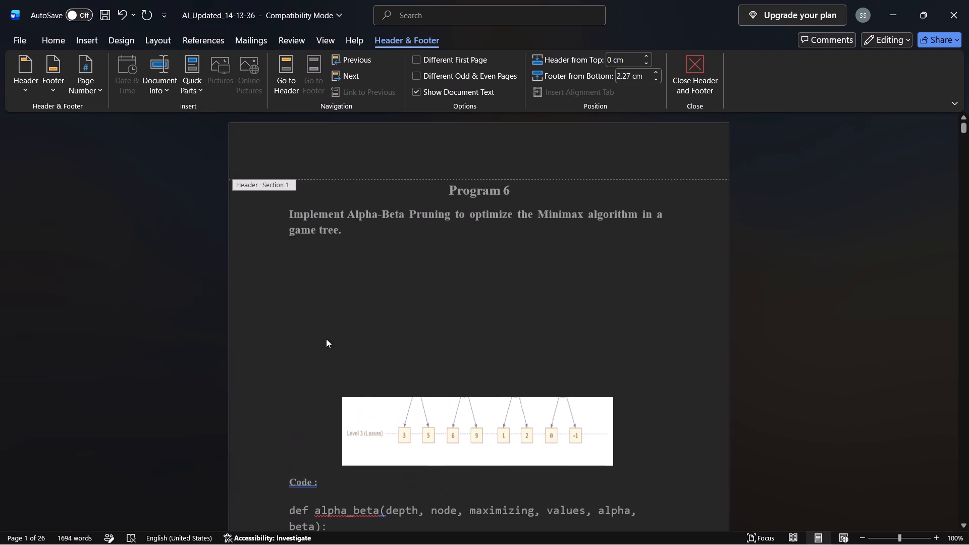
scroll(326, 339, up, 6)
scroll(326, 339, down, 4)
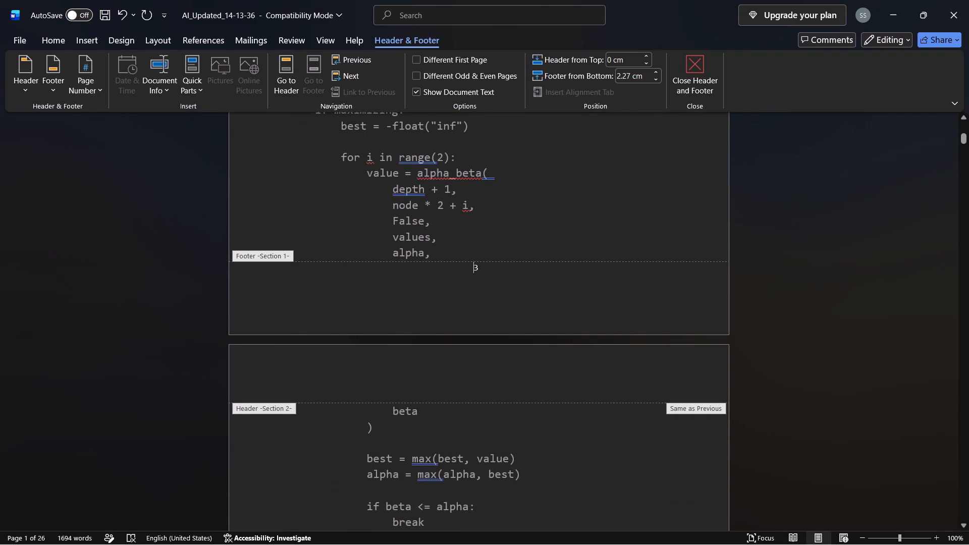
Enter the student's name and, spaced across the same line, the roll number below the page number in the Section 1 footer.
click(484, 277)
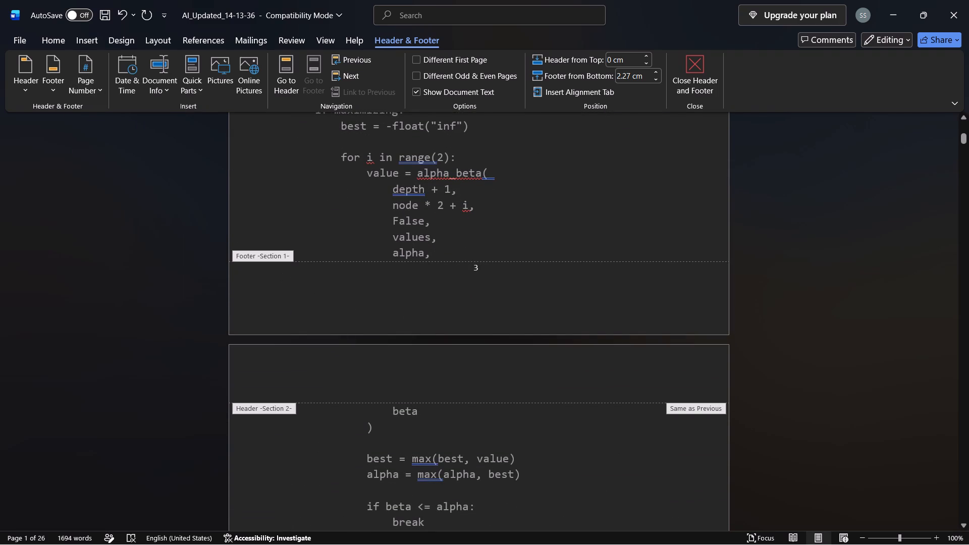
scroll(484, 277, down, 10)
scroll(484, 277, up, 7)
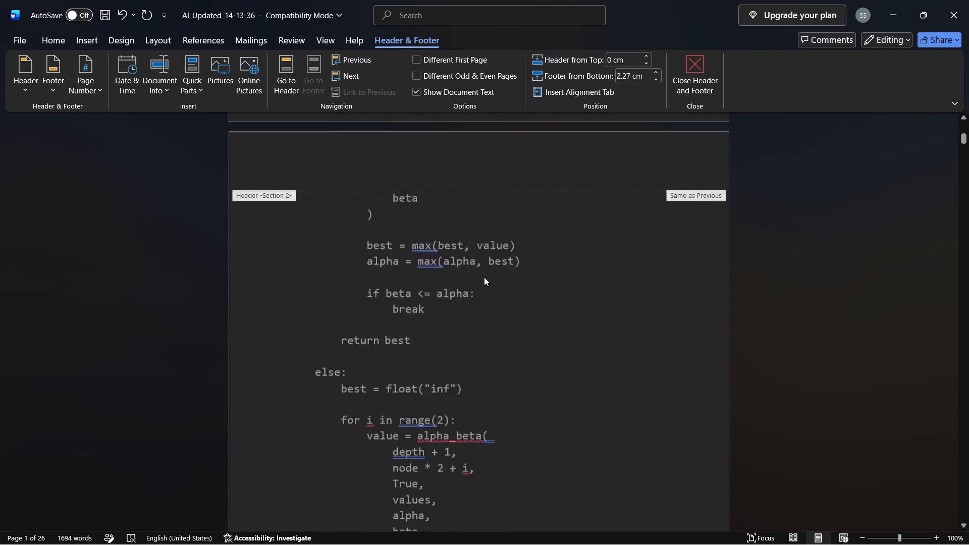
scroll(484, 277, up, 1)
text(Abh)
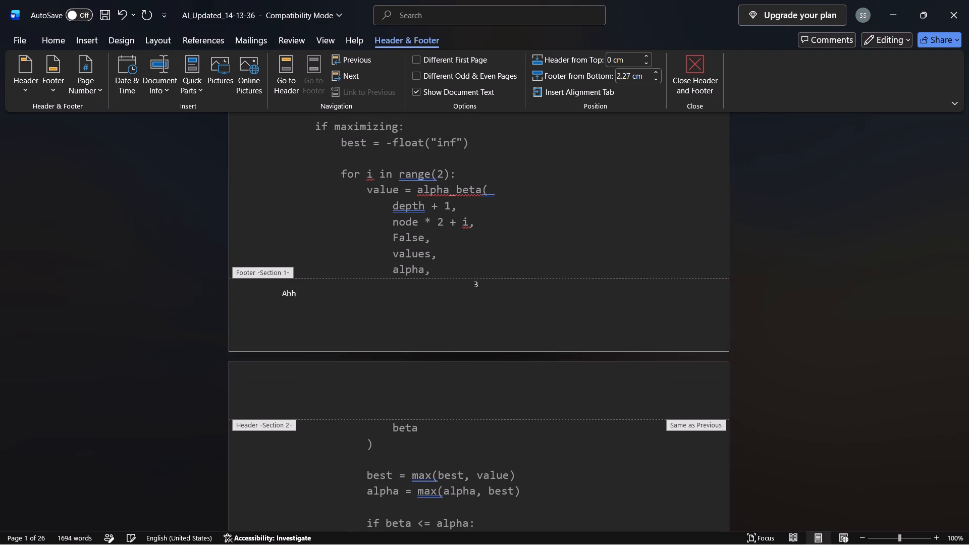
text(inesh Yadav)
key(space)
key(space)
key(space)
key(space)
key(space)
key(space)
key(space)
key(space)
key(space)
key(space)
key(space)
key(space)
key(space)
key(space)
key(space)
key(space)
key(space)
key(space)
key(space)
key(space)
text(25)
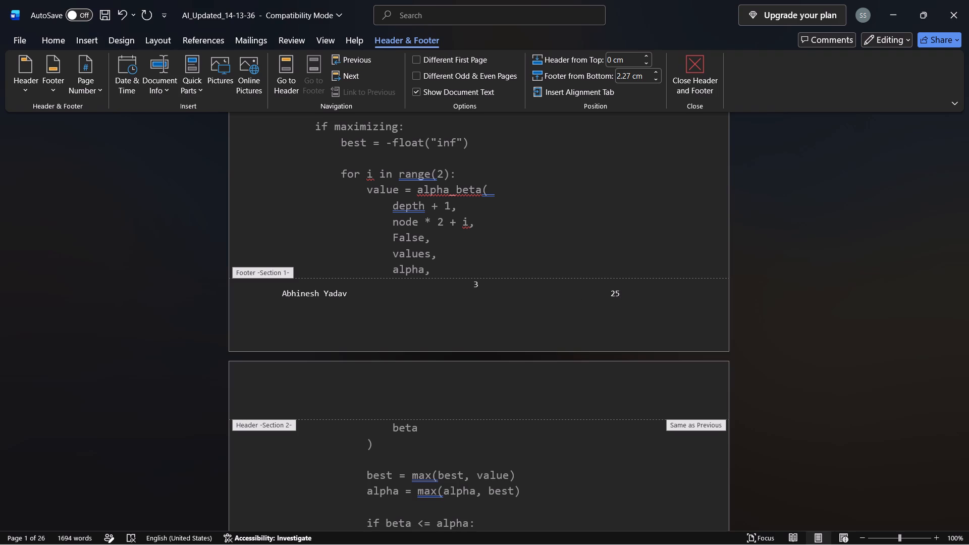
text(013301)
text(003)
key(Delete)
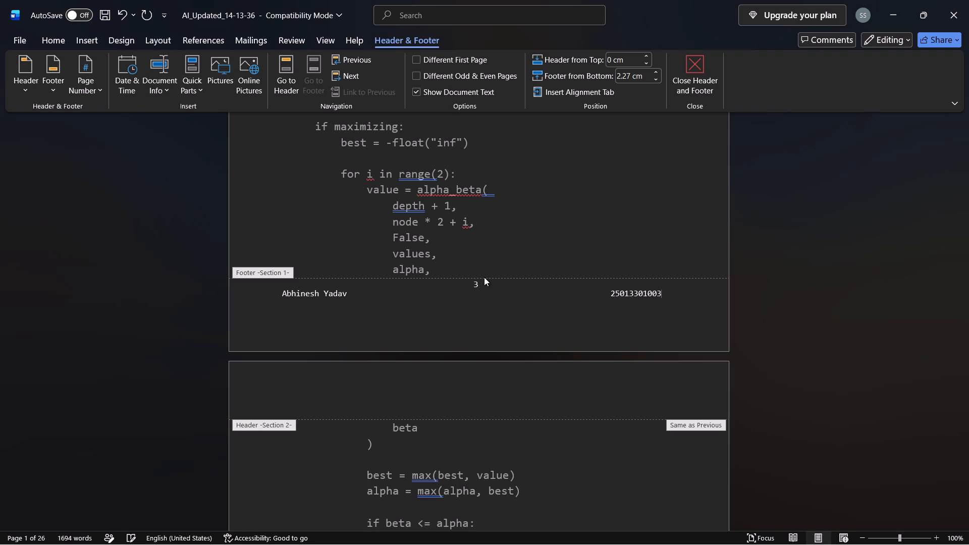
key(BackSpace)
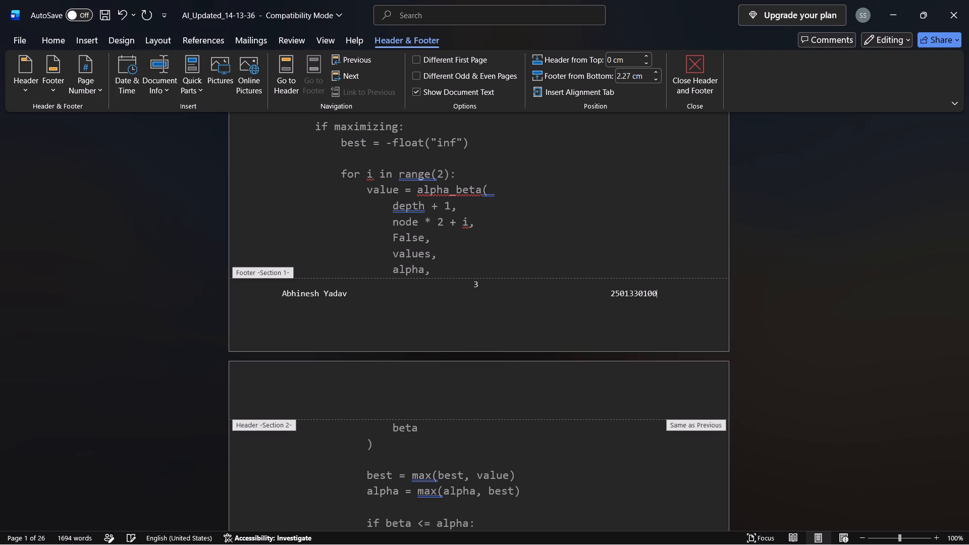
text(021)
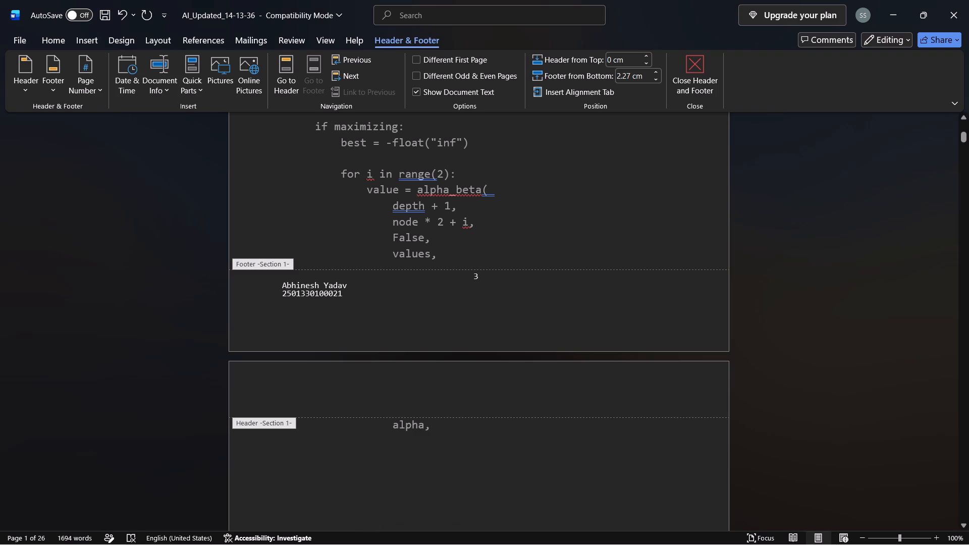
click(283, 294)
key(BackSpace)
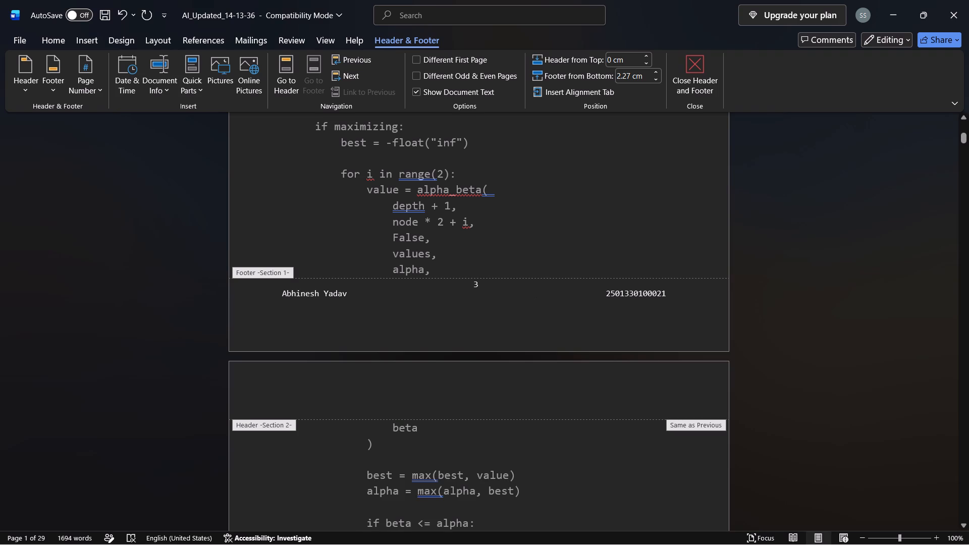
Replace the automatic page number in the Section 1 footer with a typed 11 and check the following pages' footers.
click(477, 289)
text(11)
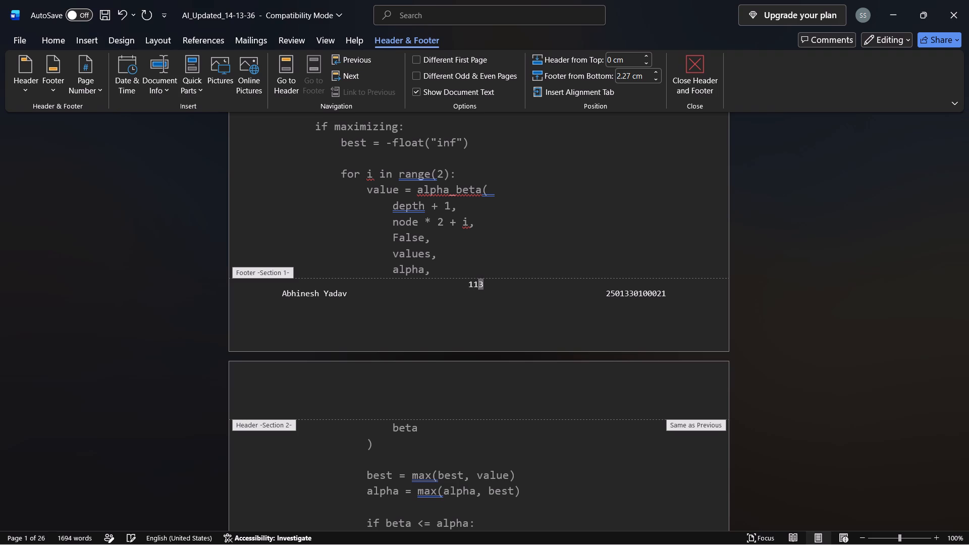
click(486, 287)
key(BackSpace)
key(BackSpace)
scroll(486, 287, down, 4)
scroll(486, 287, up, 1)
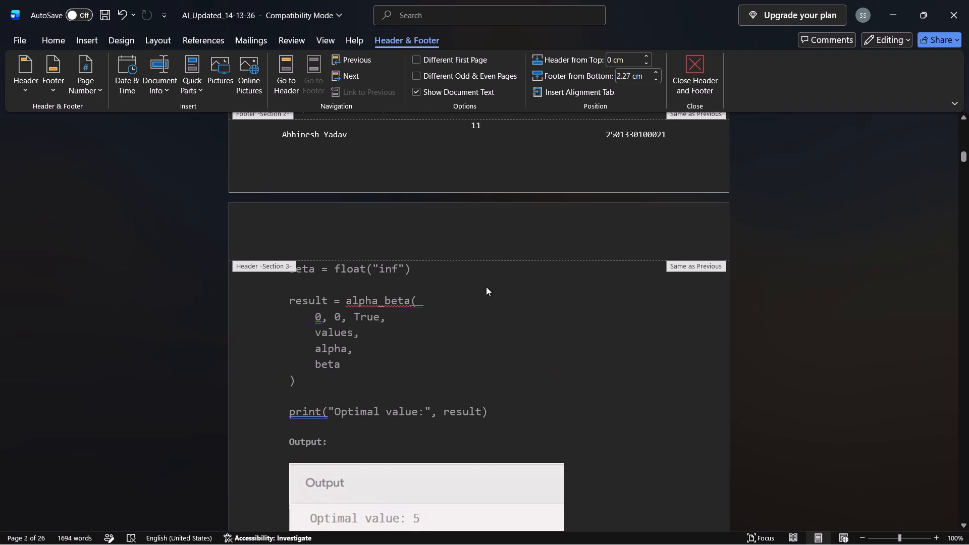
scroll(486, 287, up, 2)
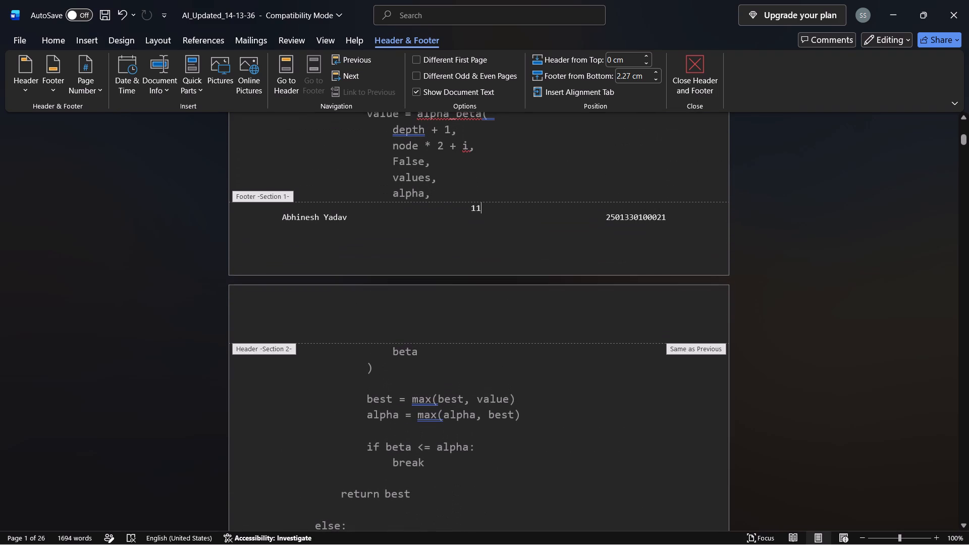
Delete the last digit of the typed footer number and set Section 1's page numbering to start at 11.
key(BackSpace)
click(87, 84)
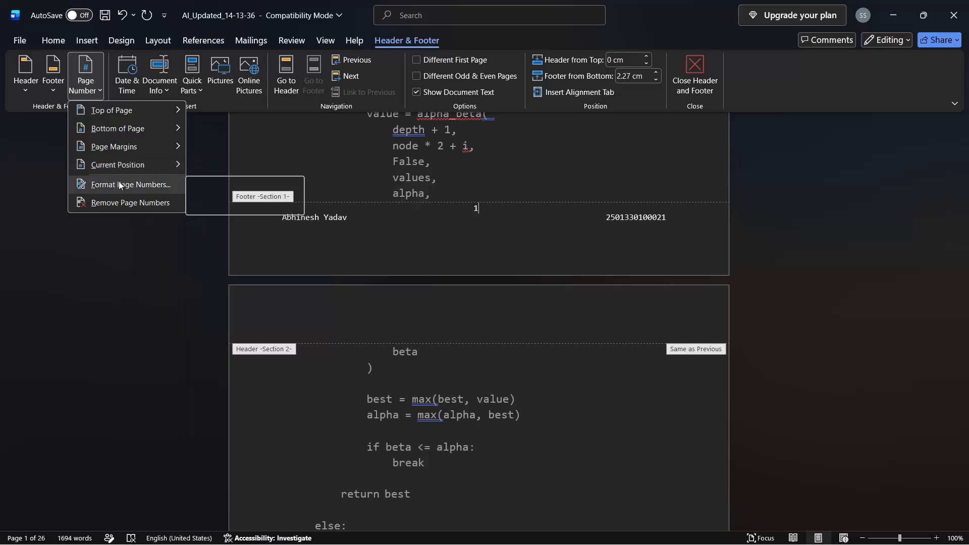
click(119, 181)
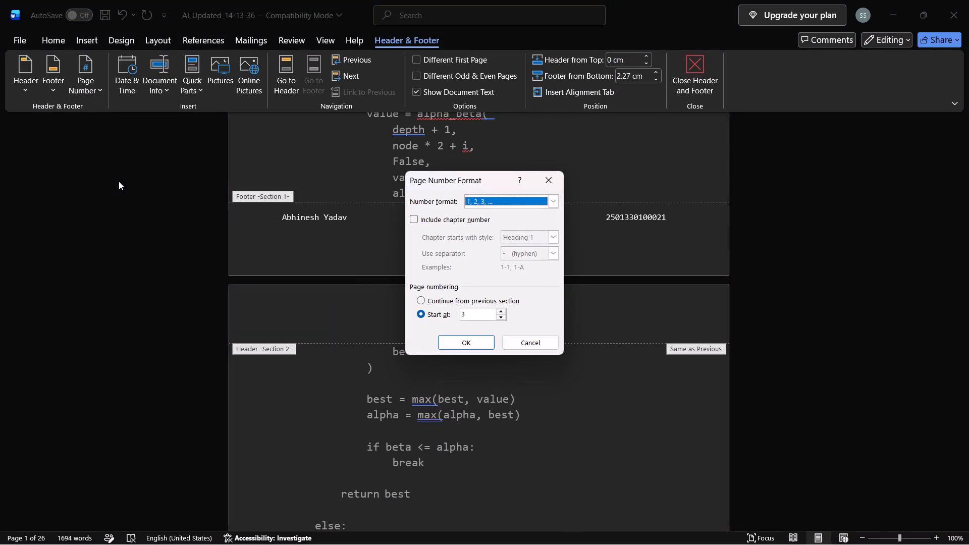
click(480, 315)
key(BackSpace)
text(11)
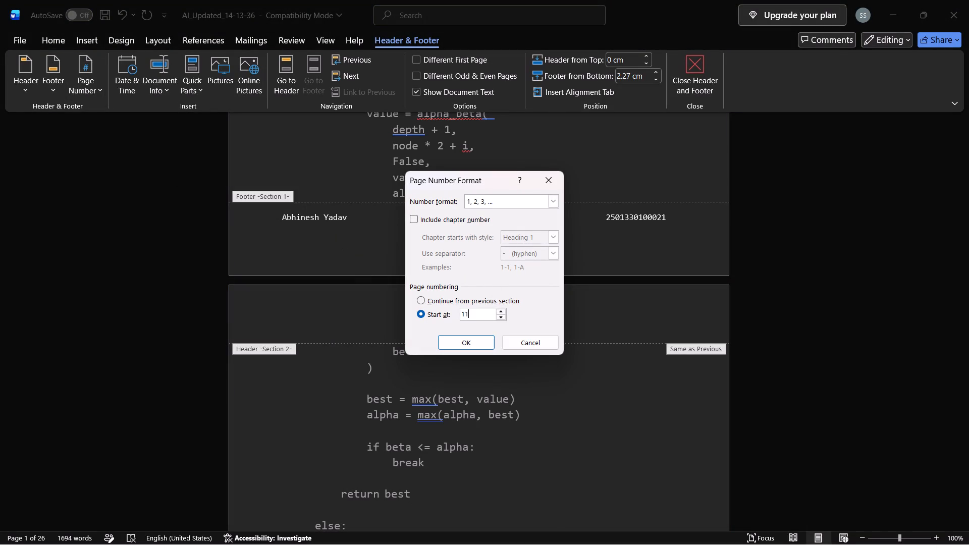
click(472, 333)
click(472, 340)
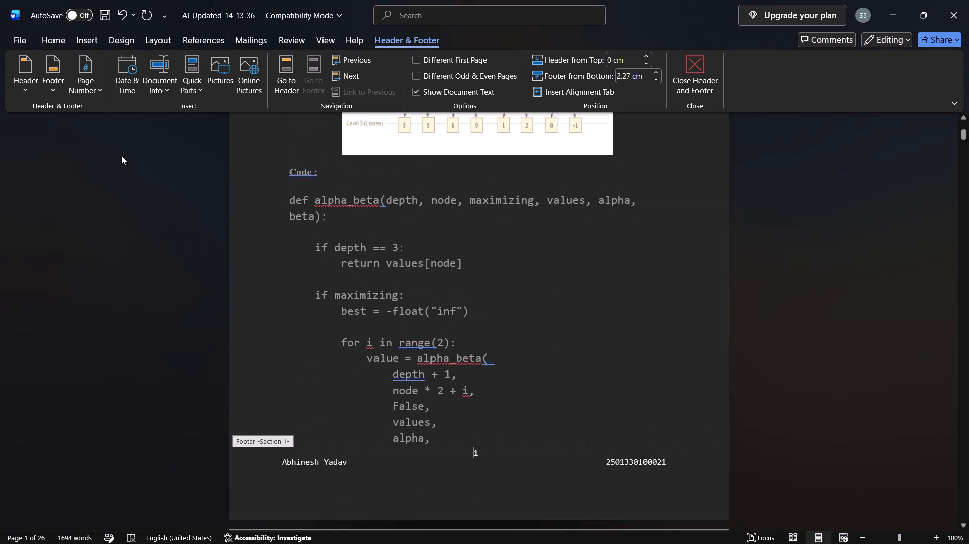
Insert a Plain Number 2 page number at the bottom of the page for Section 1.
click(83, 84)
click(98, 128)
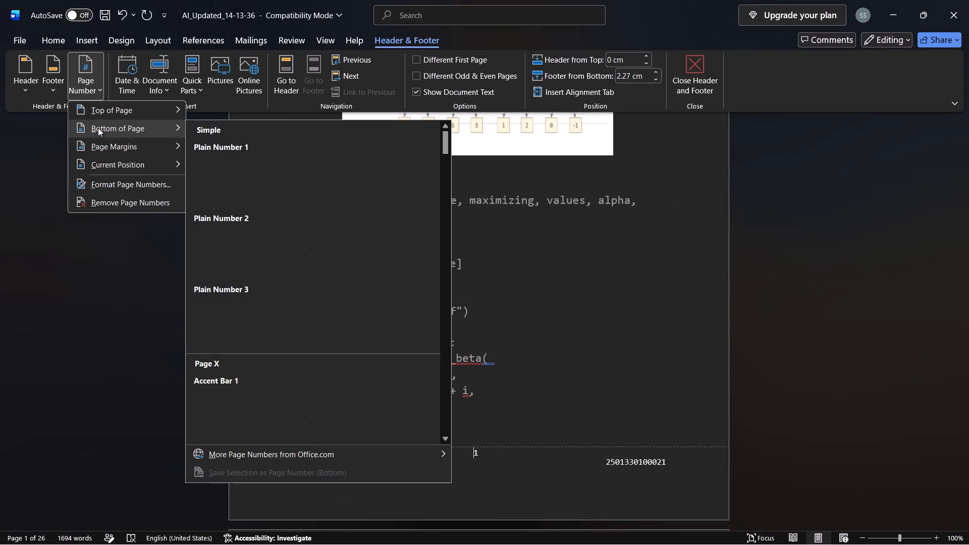
click(248, 230)
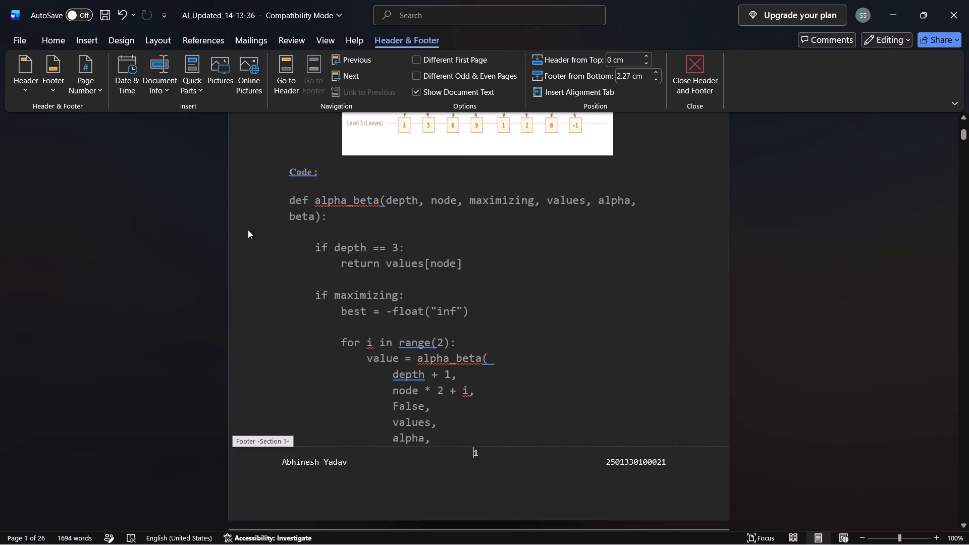
Enter the student's name and, spaced across the same line, the roll number below the page number, and check the next page's footer.
click(286, 465)
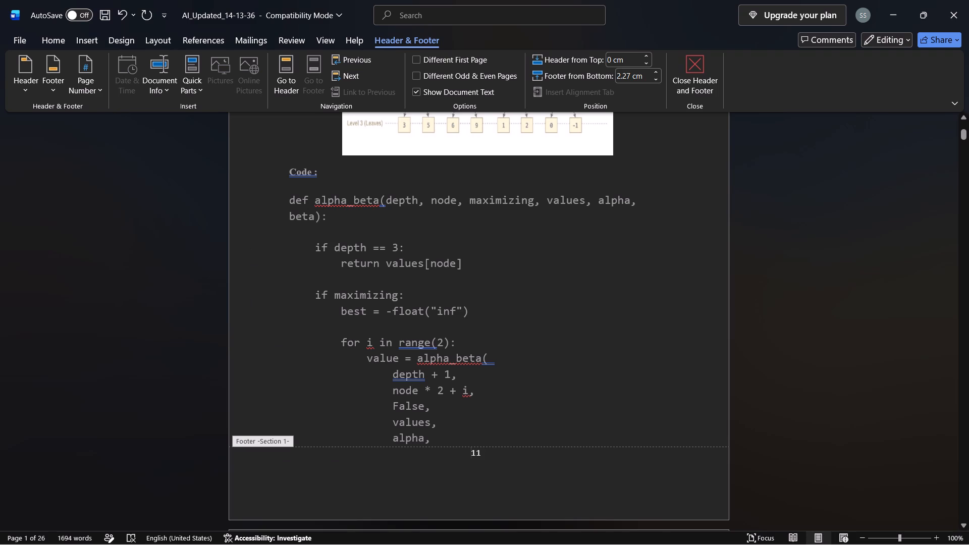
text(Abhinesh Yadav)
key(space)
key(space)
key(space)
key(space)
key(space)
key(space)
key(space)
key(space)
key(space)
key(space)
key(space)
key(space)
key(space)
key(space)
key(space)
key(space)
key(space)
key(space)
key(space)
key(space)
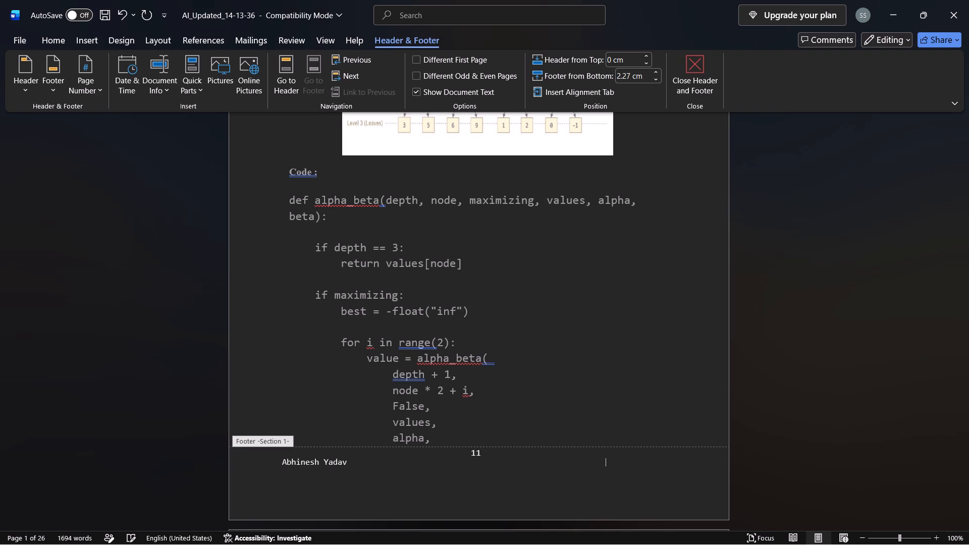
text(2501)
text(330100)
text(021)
scroll(409, 376, down, 3)
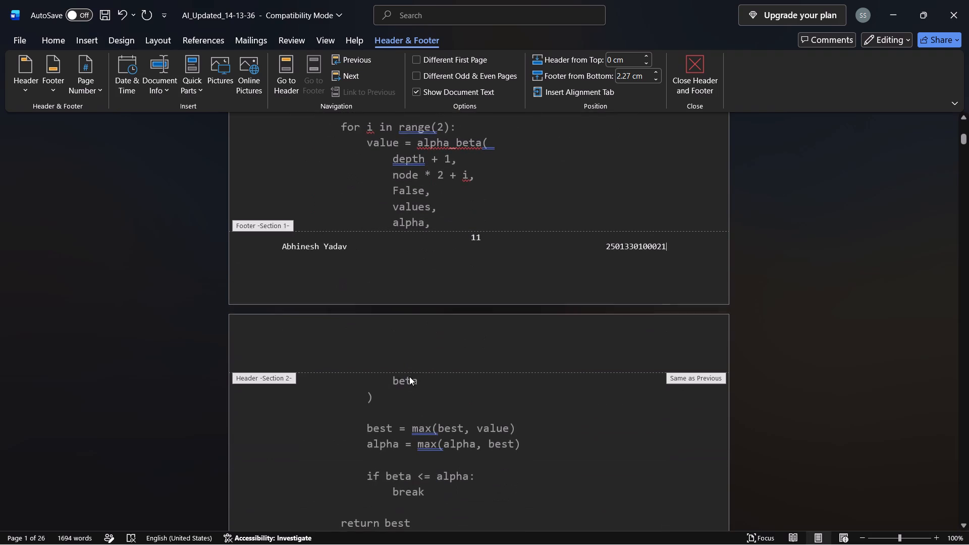
scroll(409, 376, down, 5)
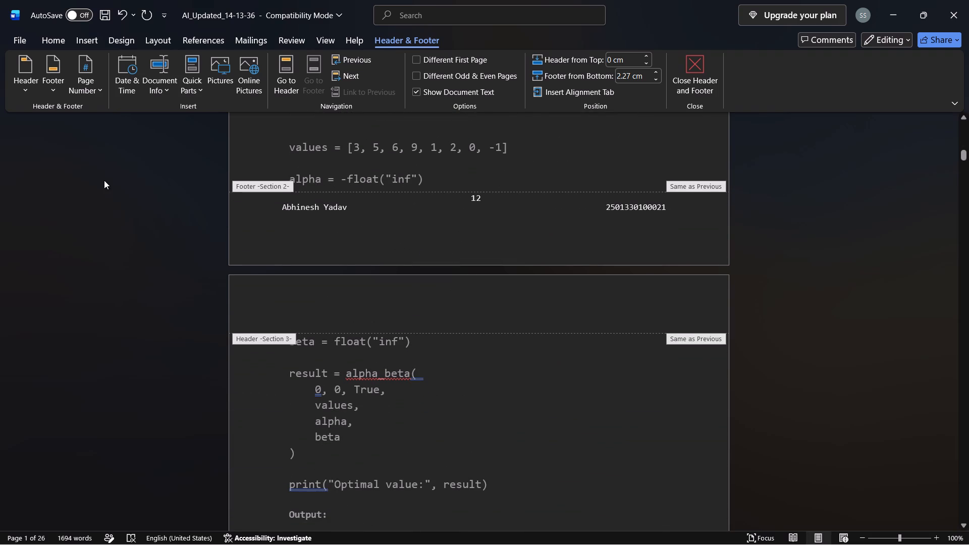
Export the document as a PDF to Downloads, named with the student's first name followed by "Ai".
click(25, 43)
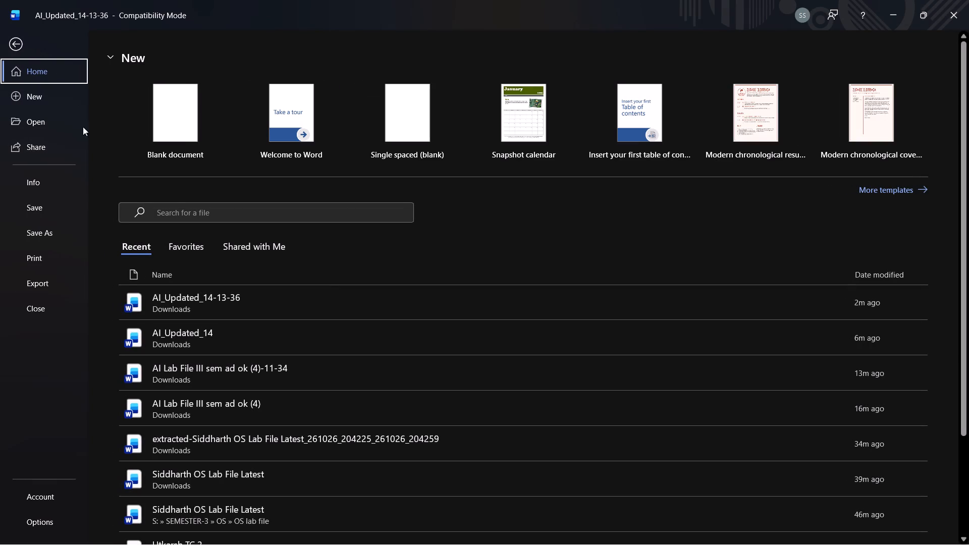
click(59, 282)
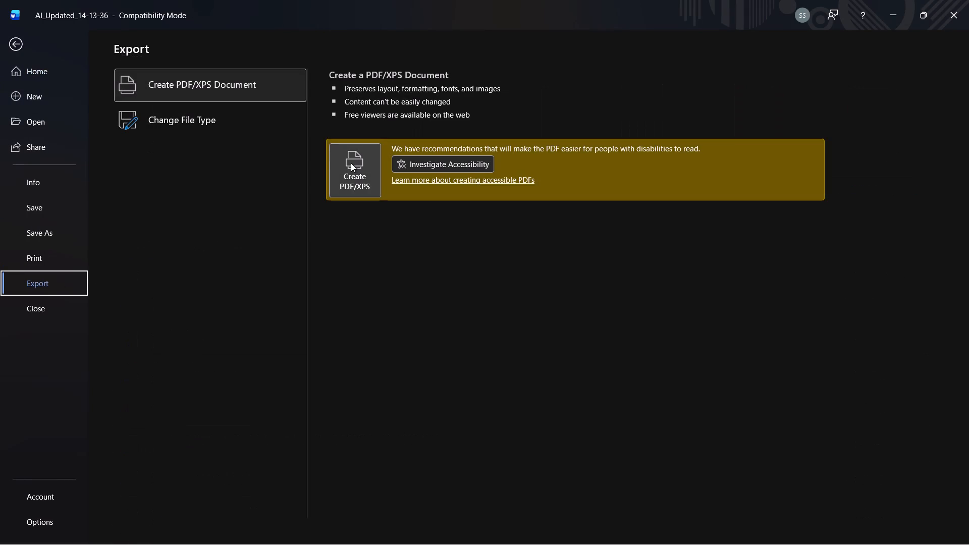
click(352, 163)
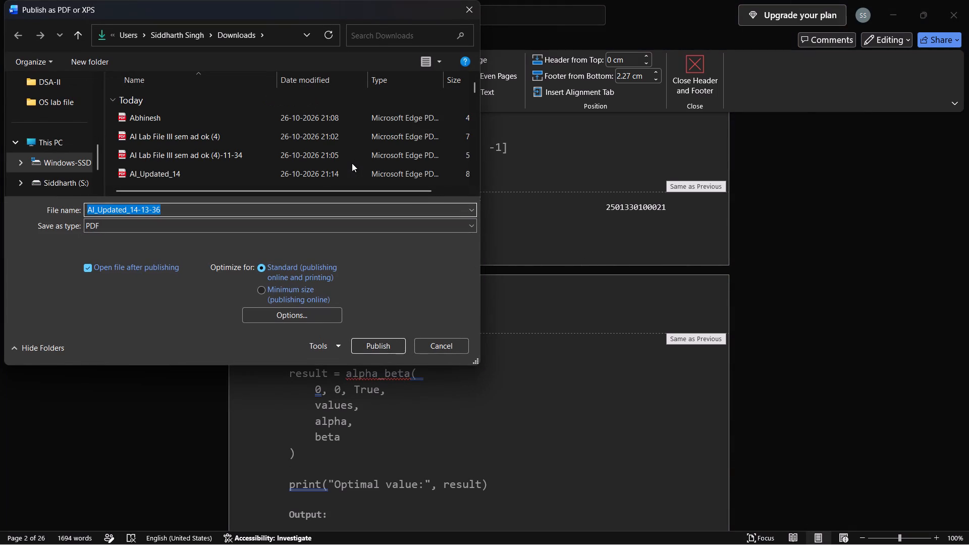
key(BackSpace)
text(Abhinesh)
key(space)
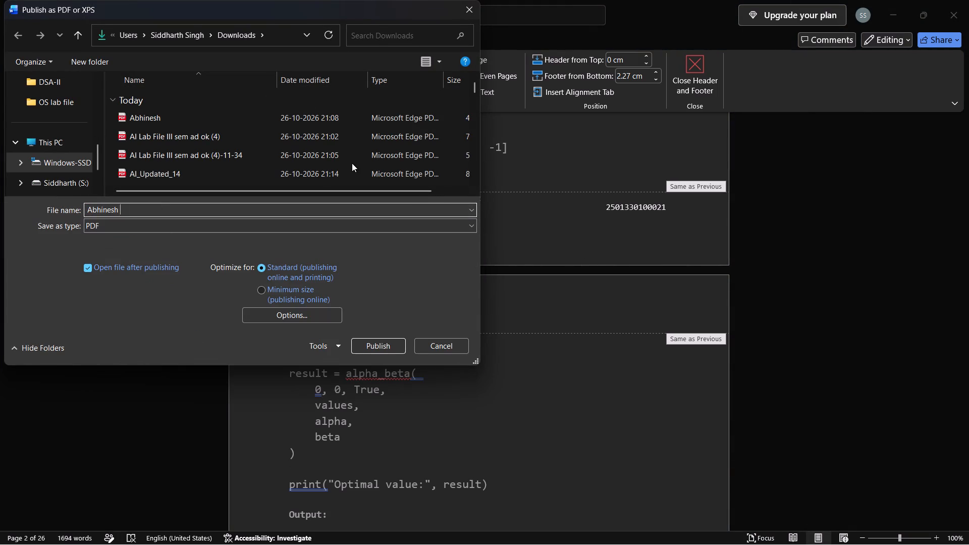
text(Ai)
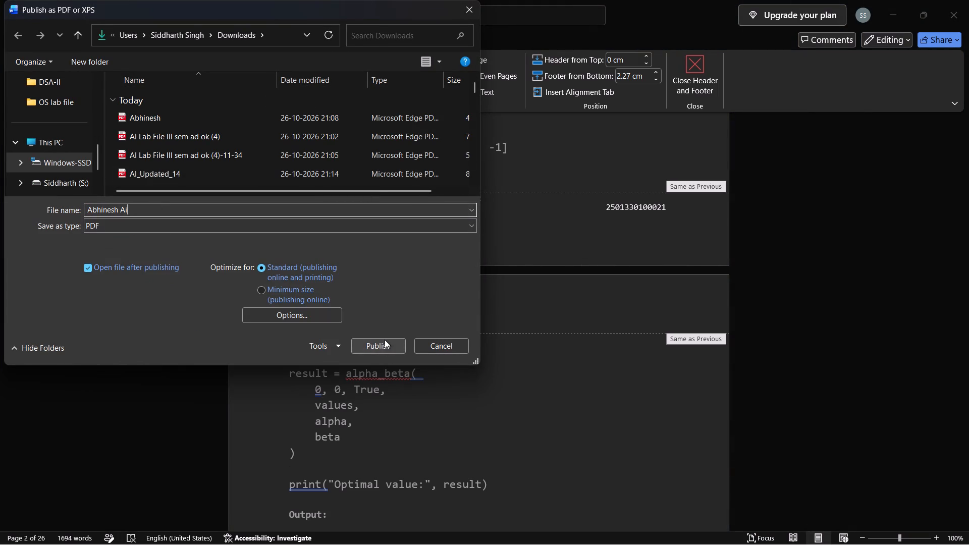
click(385, 340)
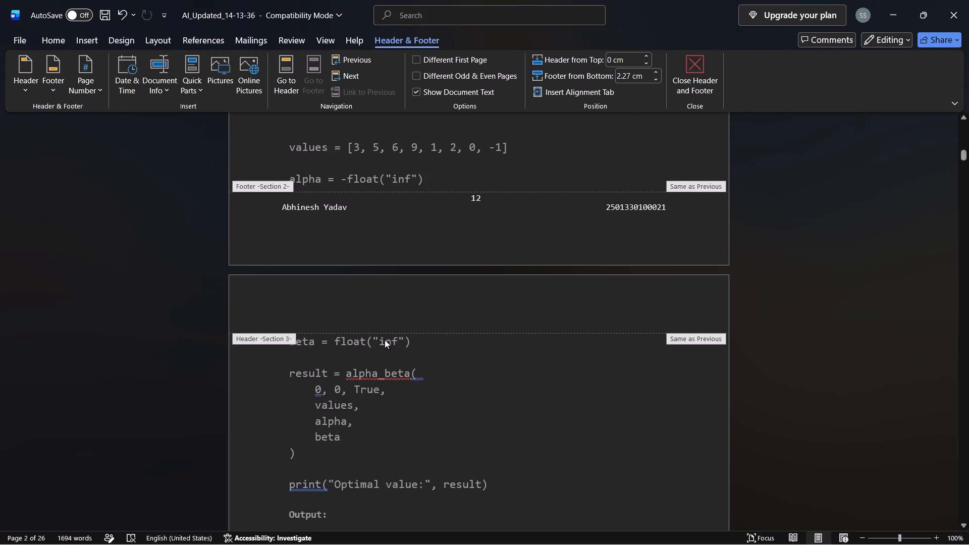
Examine the footers and page numbering across the pages of the exported PDF.
scroll(567, 487, down, 3)
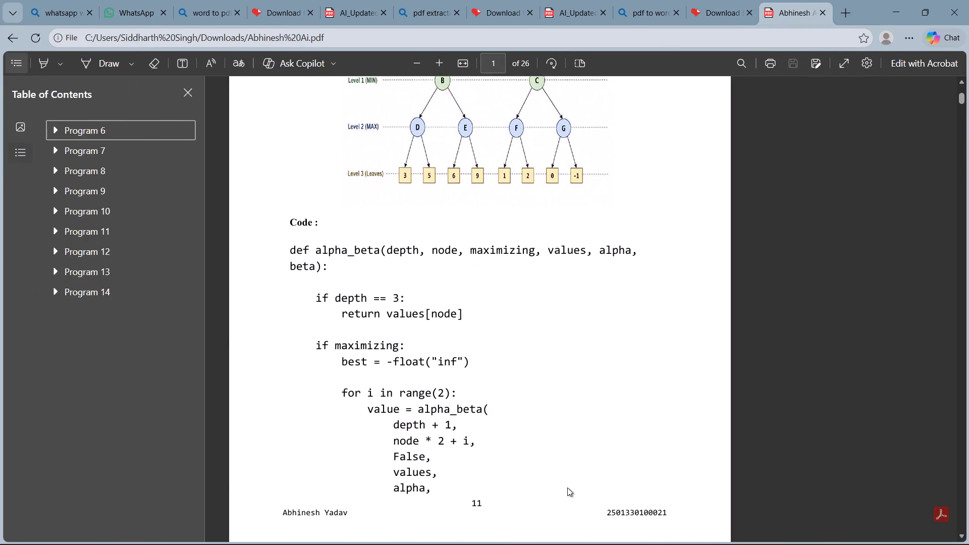
scroll(567, 487, down, 12)
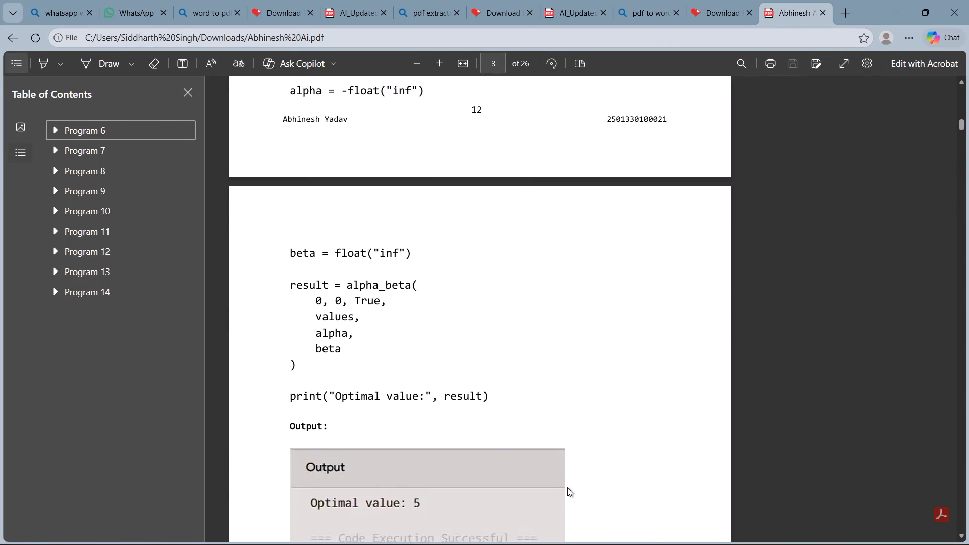
scroll(567, 487, down, 10)
scroll(567, 487, up, 2)
scroll(567, 487, down, 1)
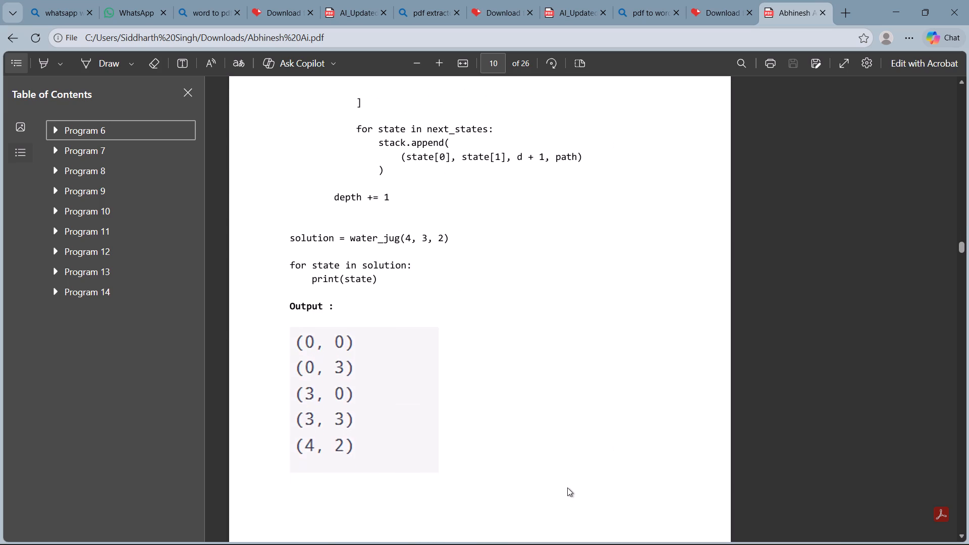
scroll(567, 487, down, 2)
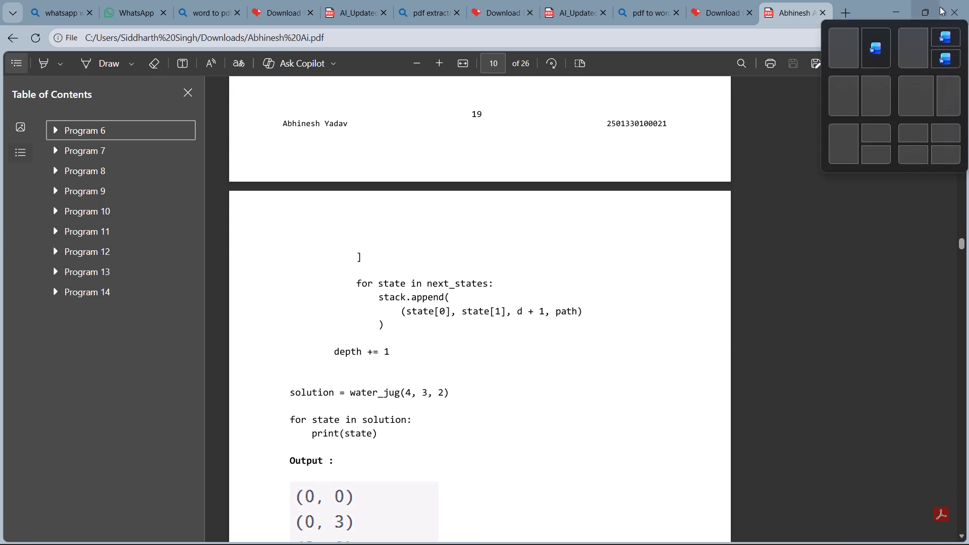
Copy the newly exported PDF from the Downloads folder in File Explorer.
click(897, 8)
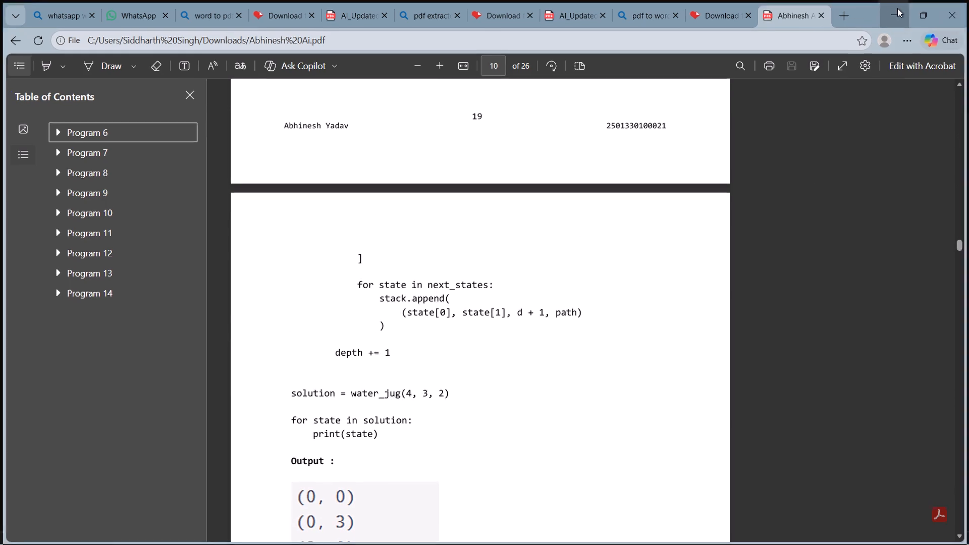
click(895, 8)
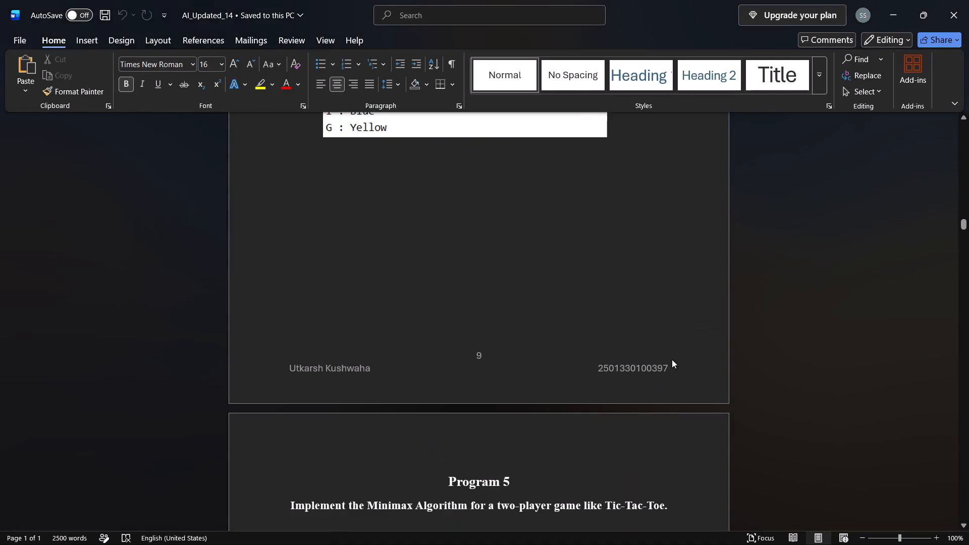
click(890, 13)
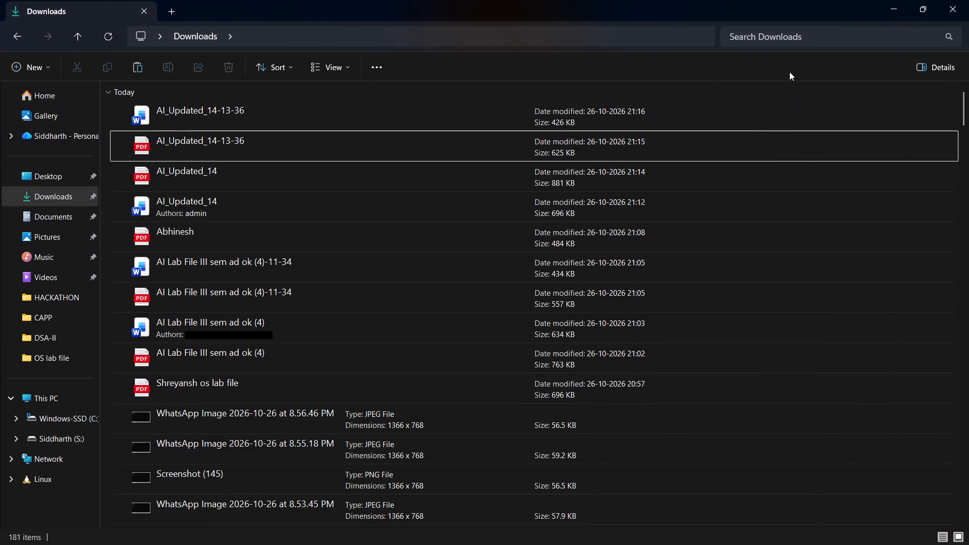
click(891, 3)
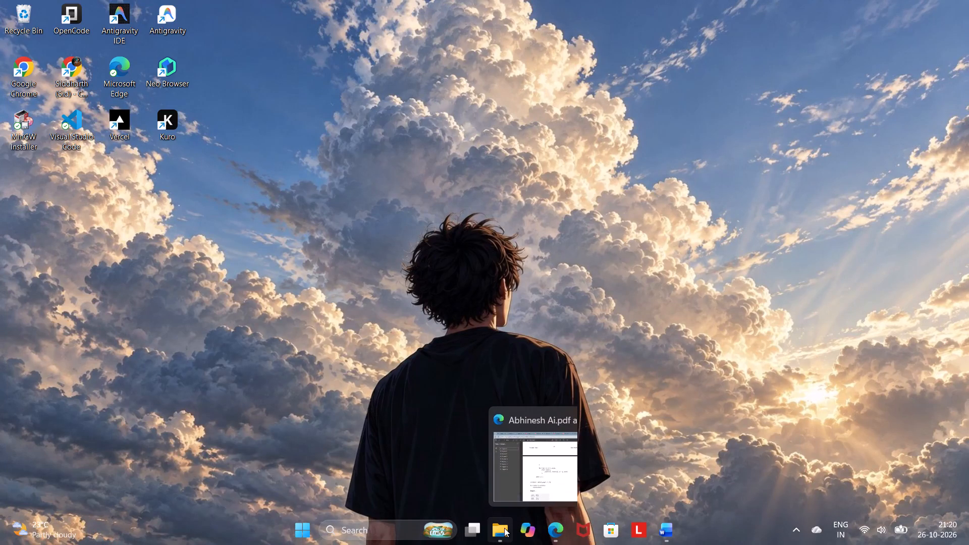
click(499, 530)
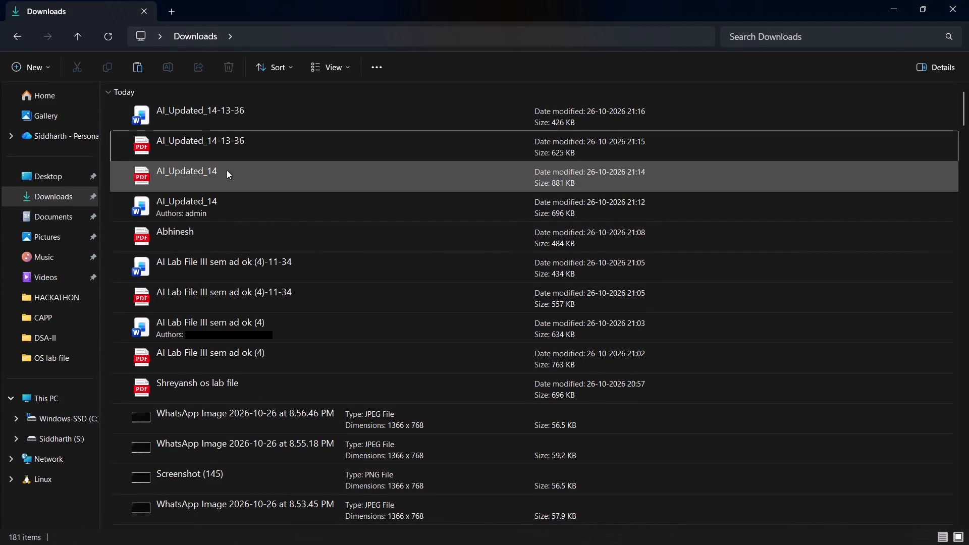
click(69, 198)
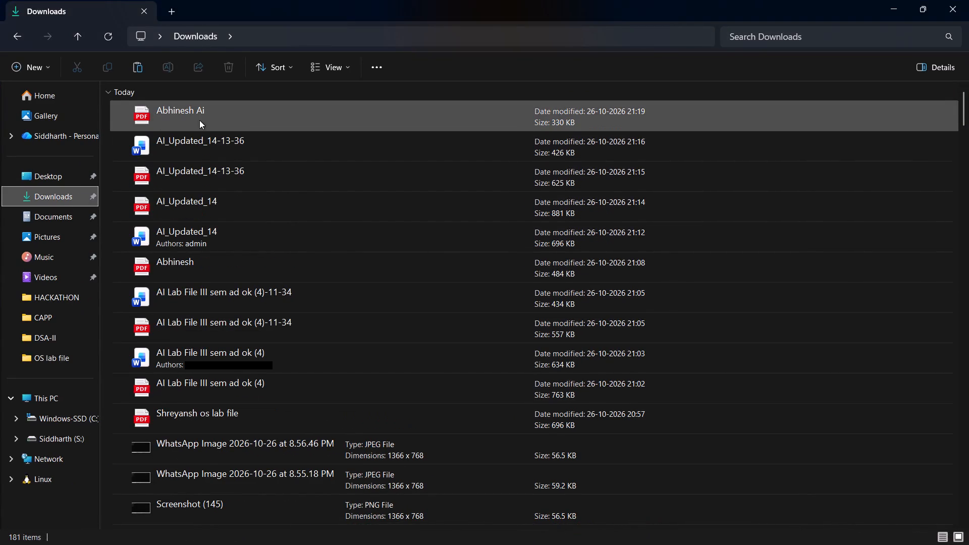
click(200, 119)
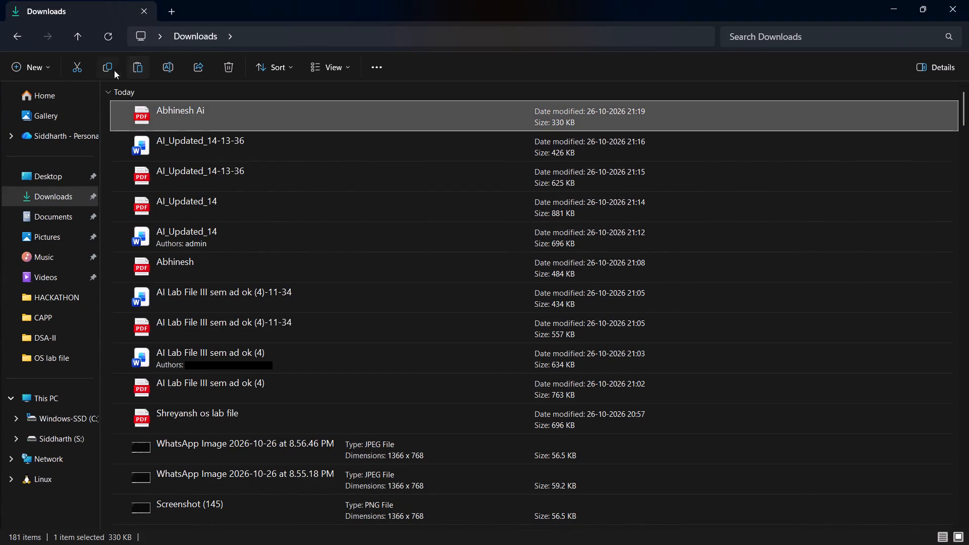
click(104, 72)
click(105, 71)
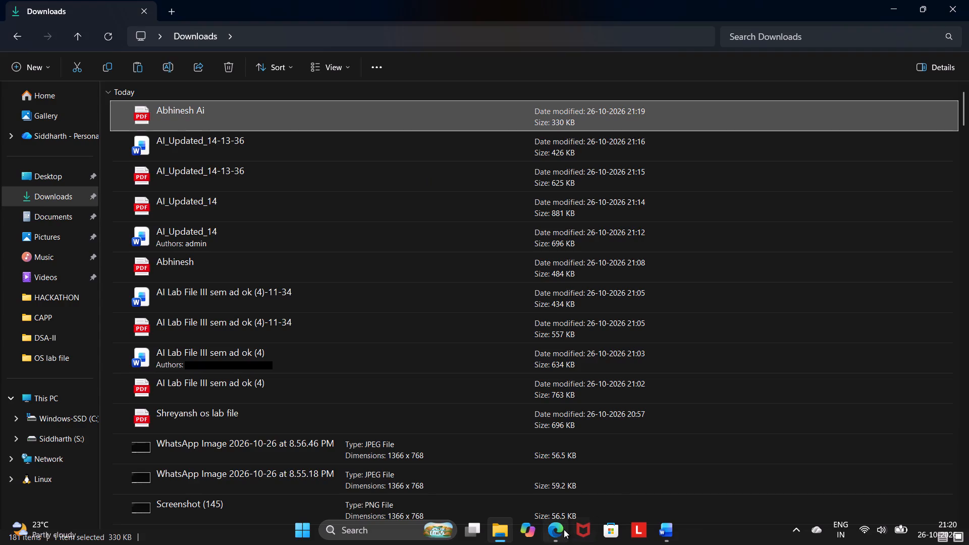
Switch back to the Microsoft Edge window.
click(554, 499)
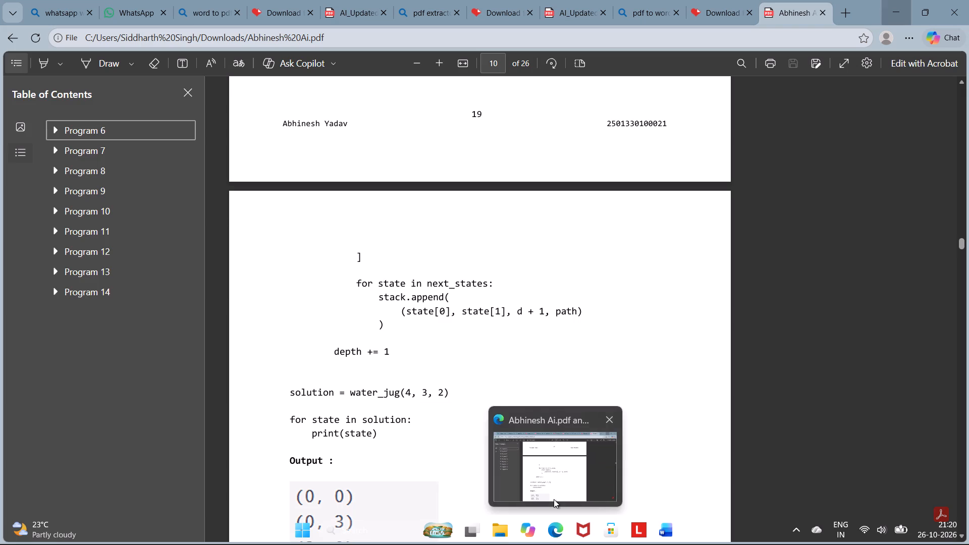